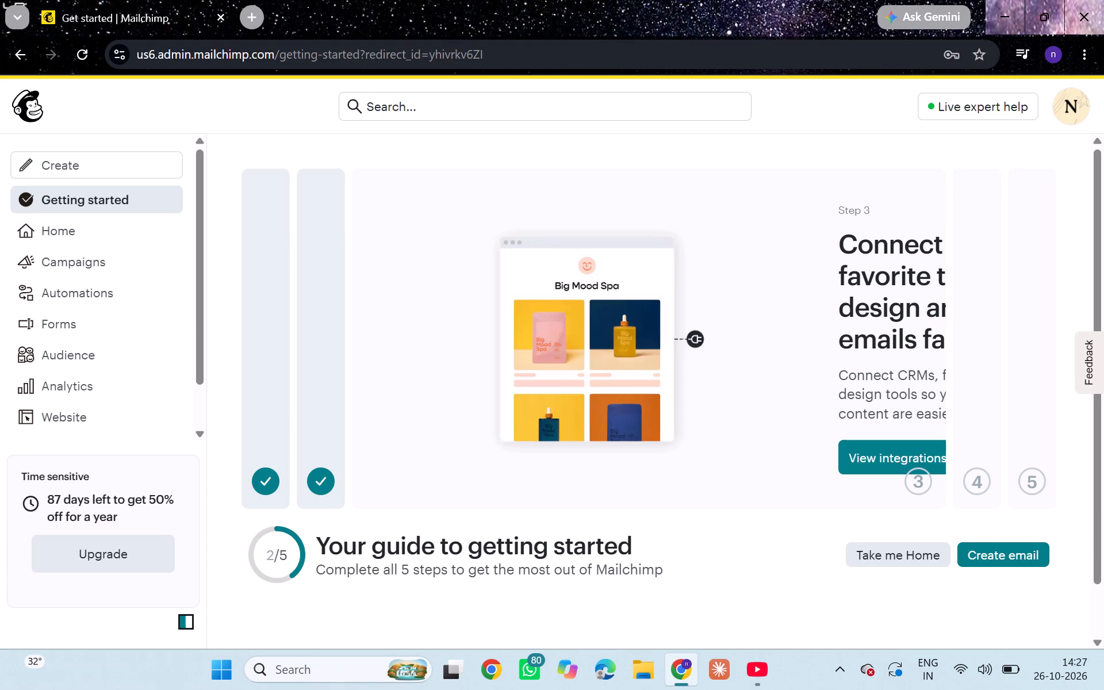
Open the integrations from the getting-started guide and look over the available apps.
left_click(894, 464)
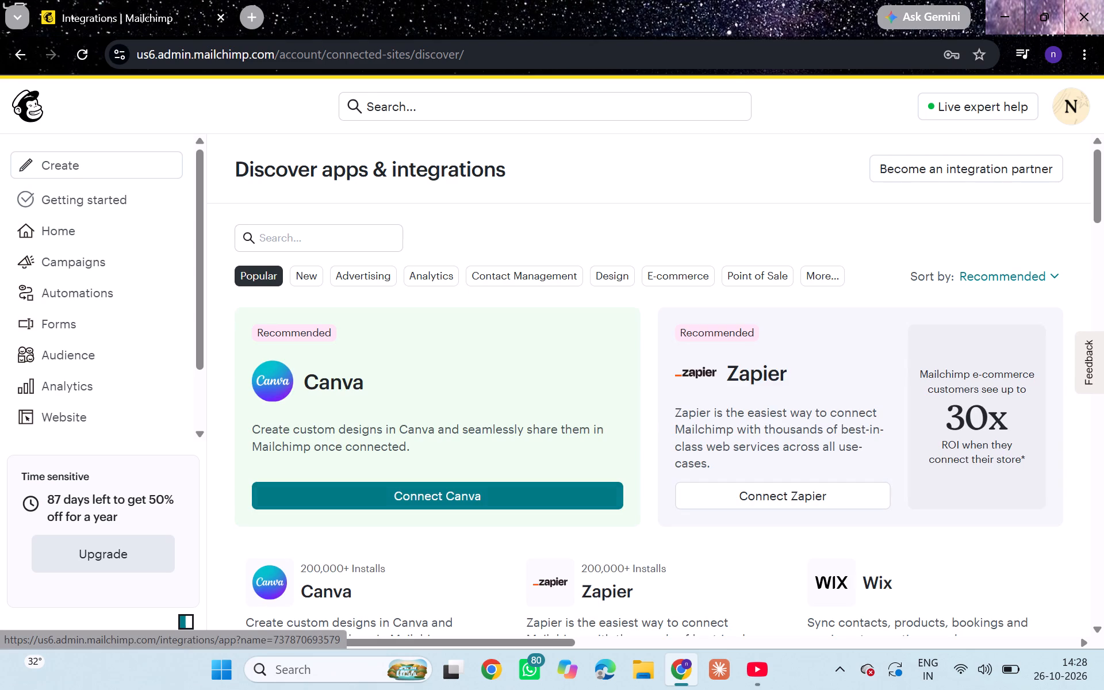
scroll(593, 496, "down", 2)
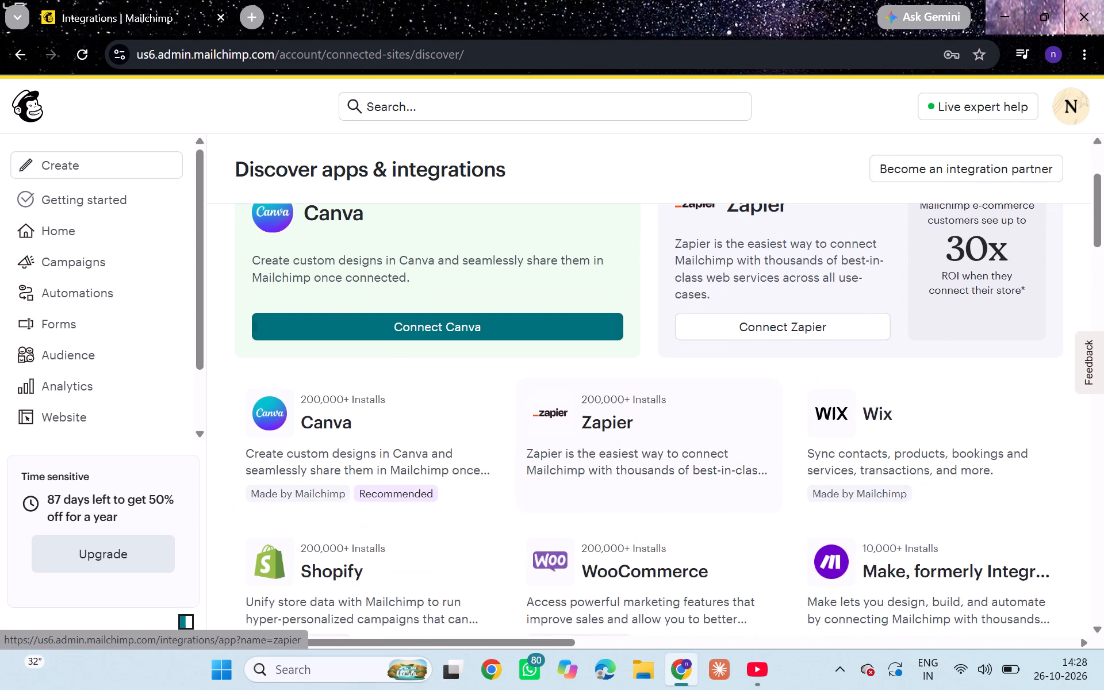
scroll(593, 496, "up", 1)
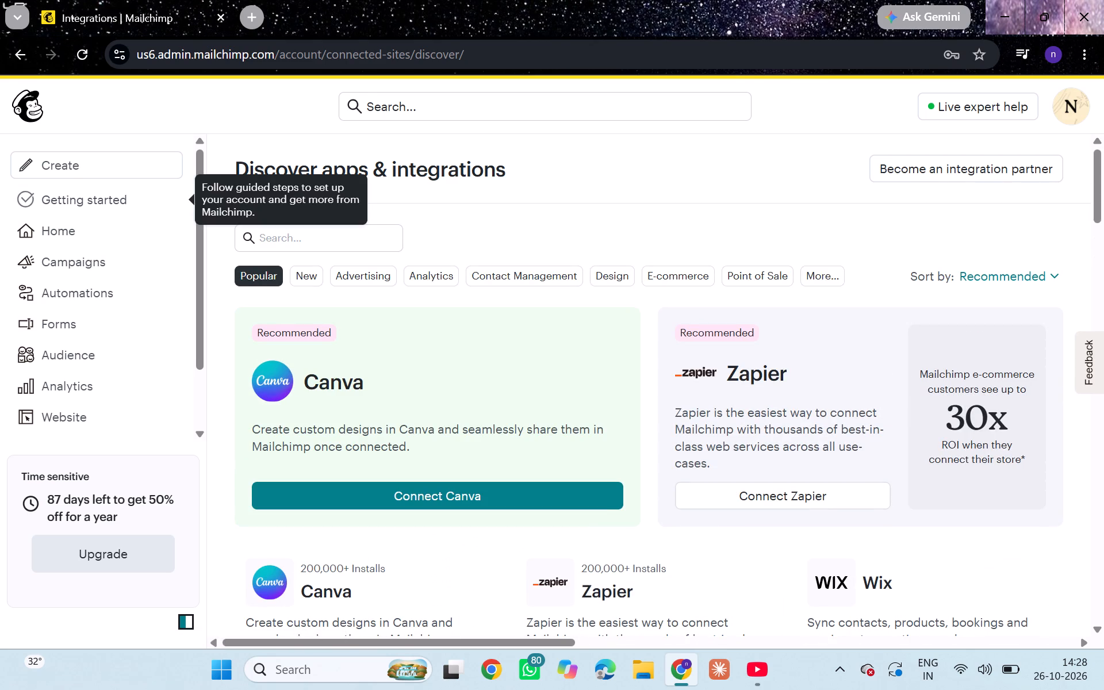
Start a new regular email design from the campaign creation options.
left_click(91, 159)
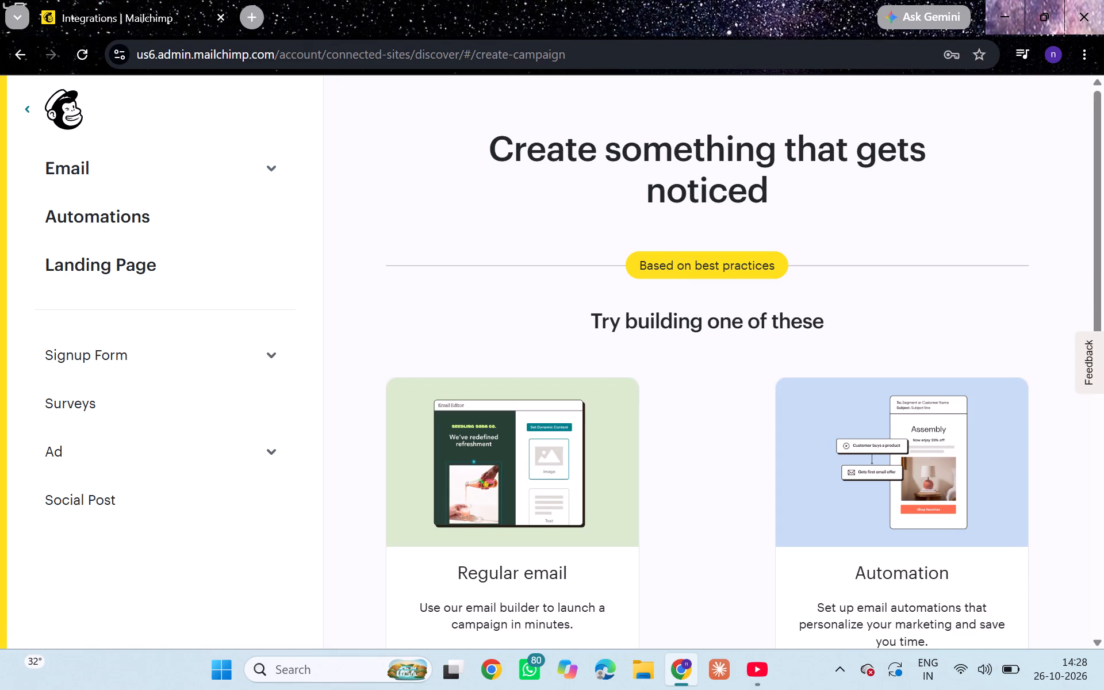
scroll(767, 434, "down", 2)
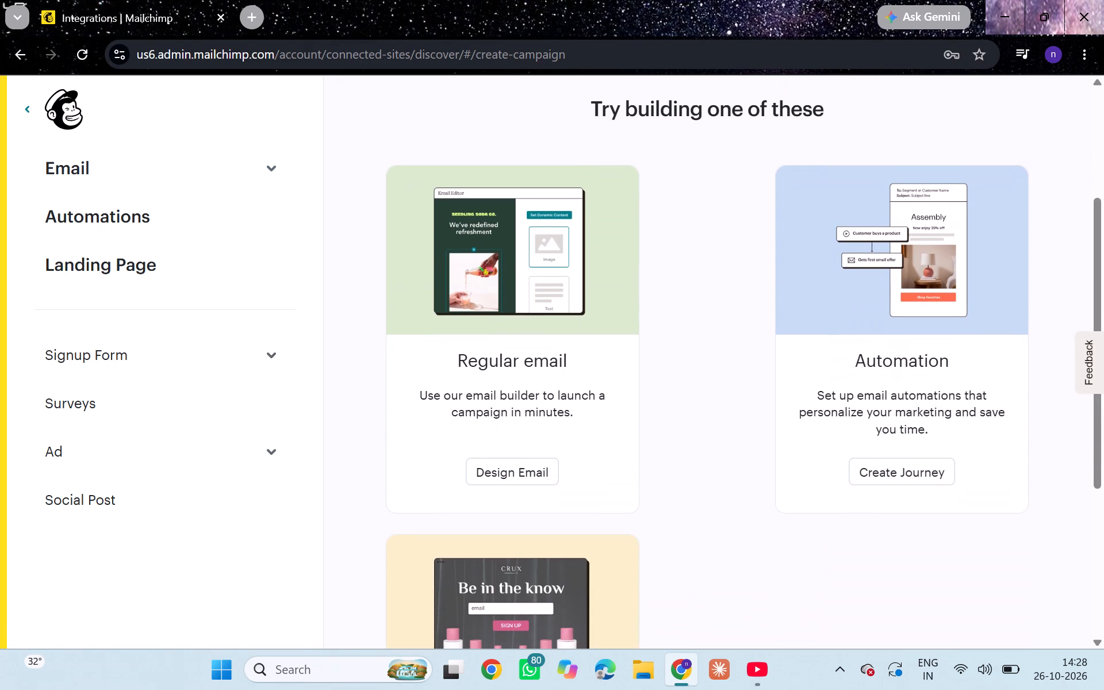
scroll(767, 434, "down", 5)
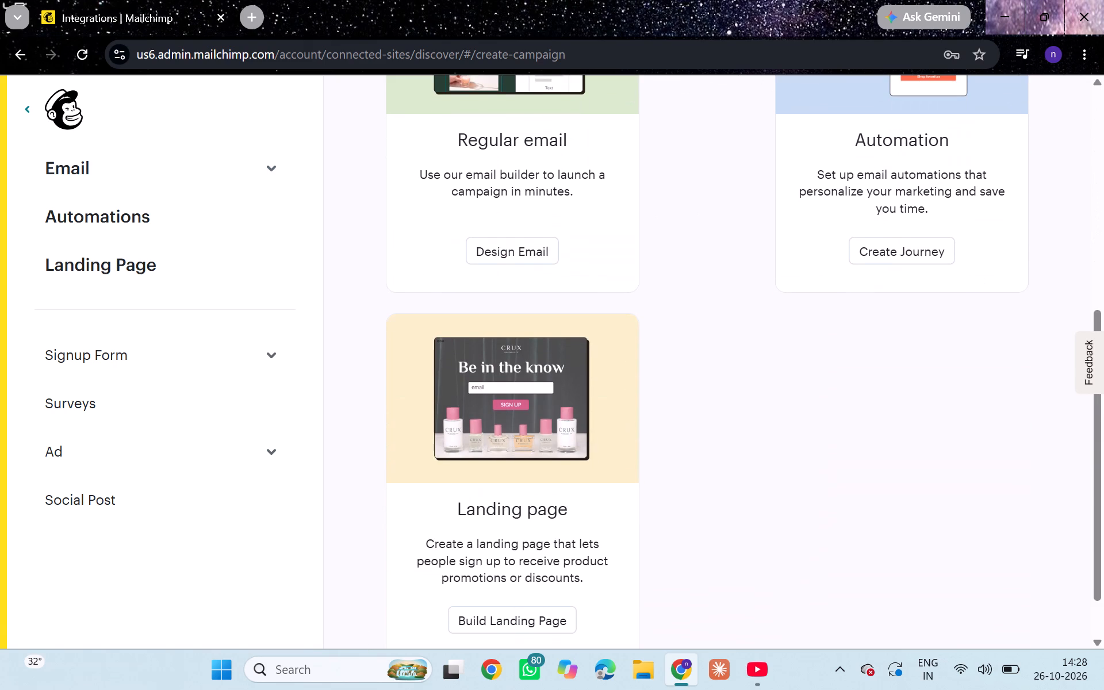
scroll(767, 434, "down", 6)
scroll(630, 424, "up", 3)
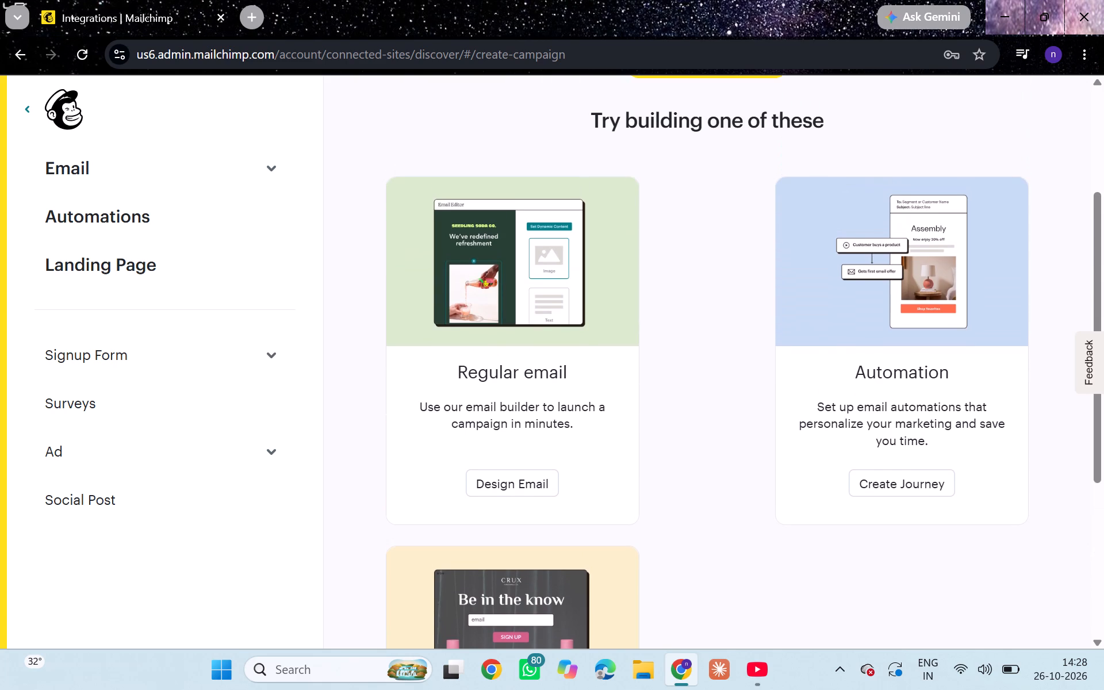
scroll(635, 405, "down", 1)
left_click(532, 416)
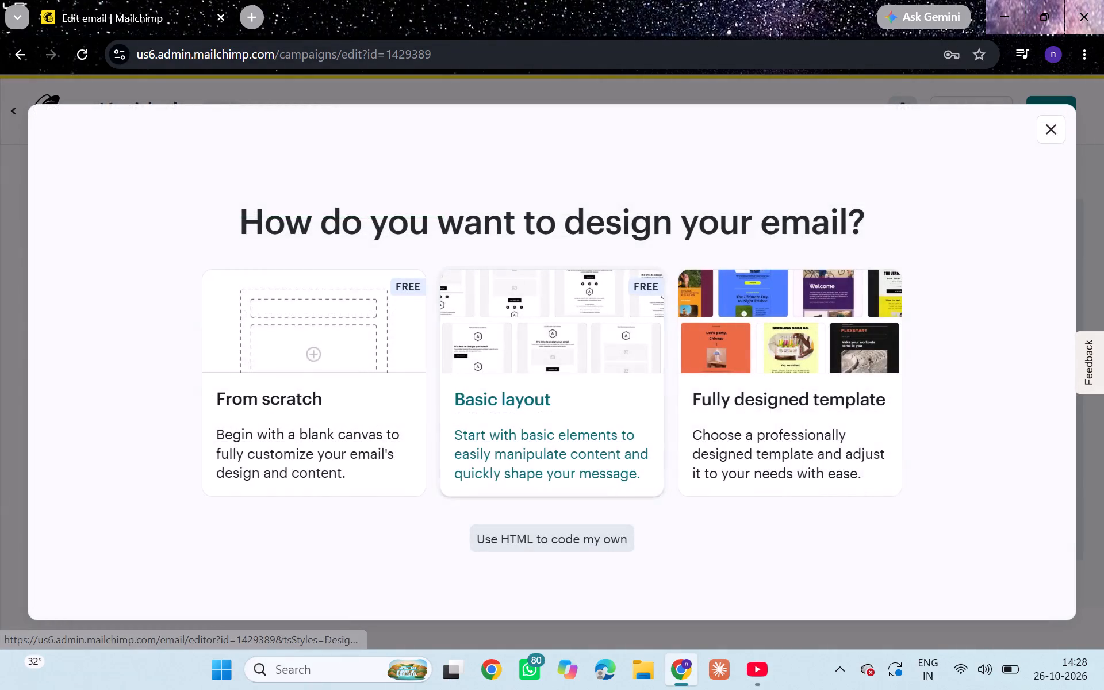
Preview the Weekly newsletter template among the fully designed templates, and leave the template selection.
left_click(749, 342)
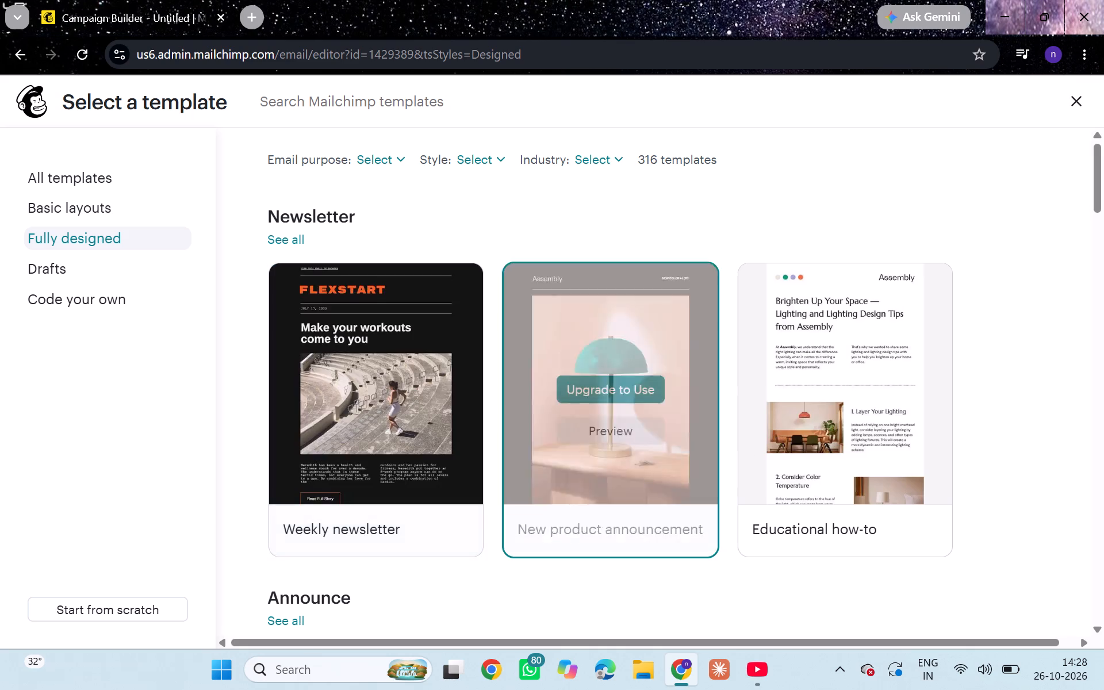
left_click(374, 439)
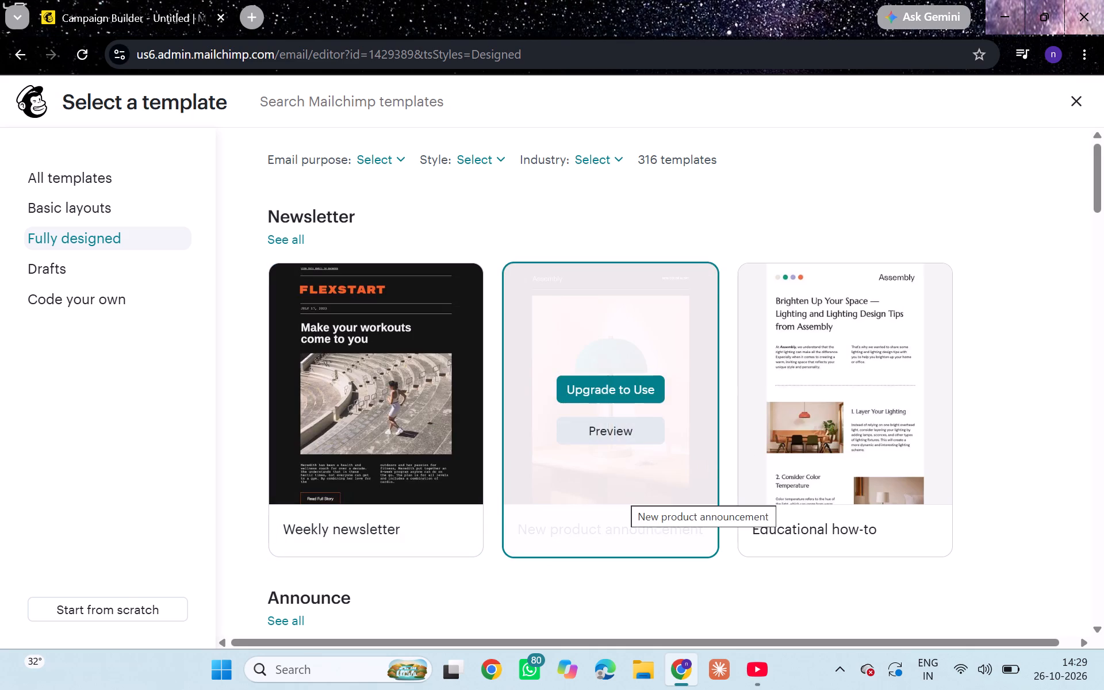
scroll(615, 421, "down", 3)
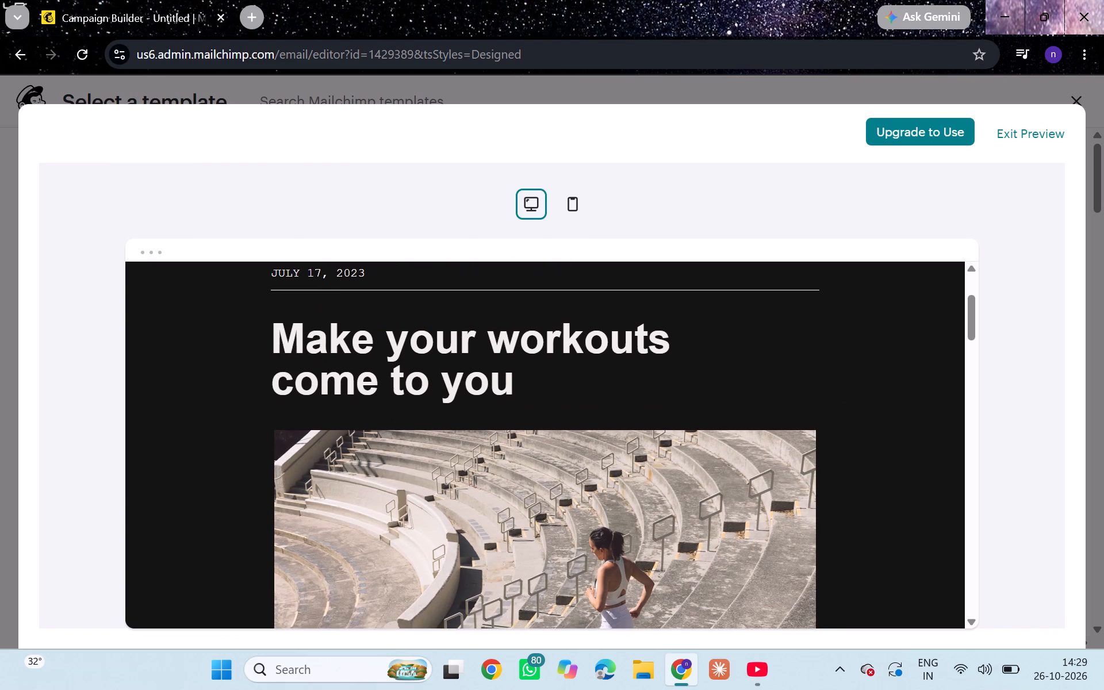
scroll(615, 421, "down", 10)
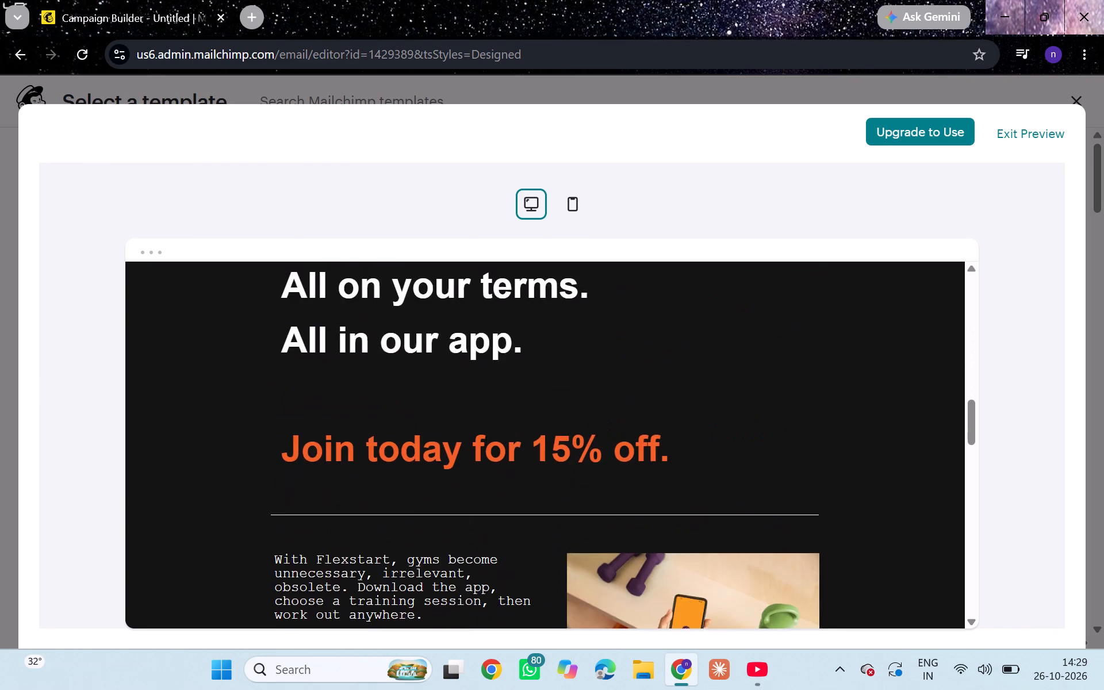
scroll(615, 421, "down", 4)
left_click(1047, 135)
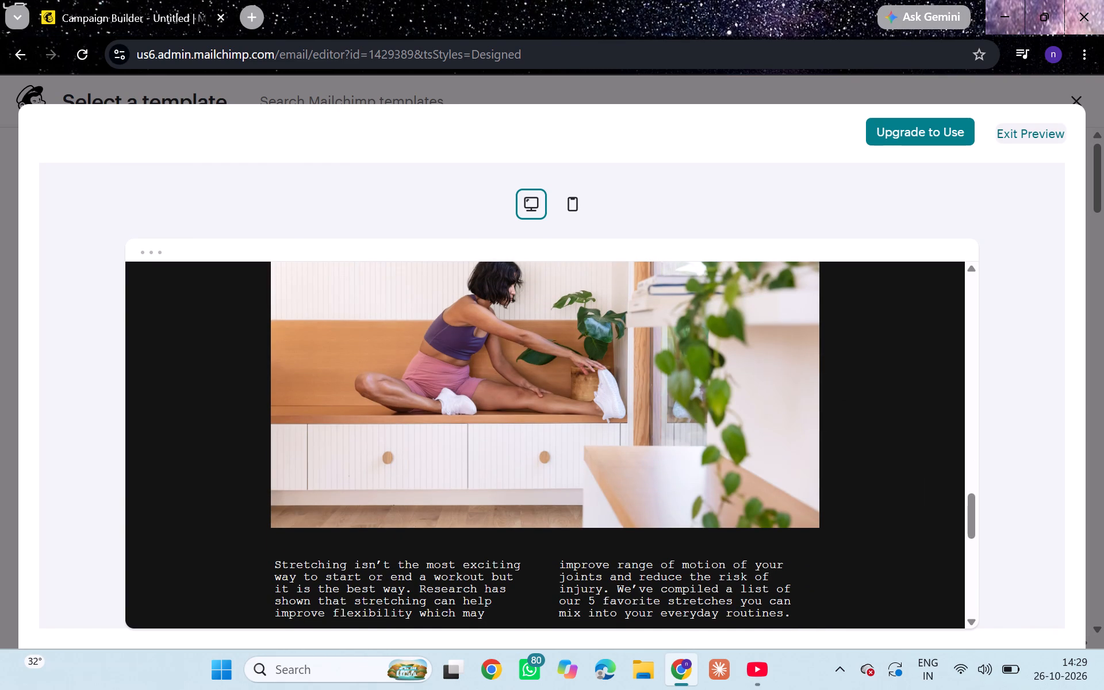
left_click(1074, 91)
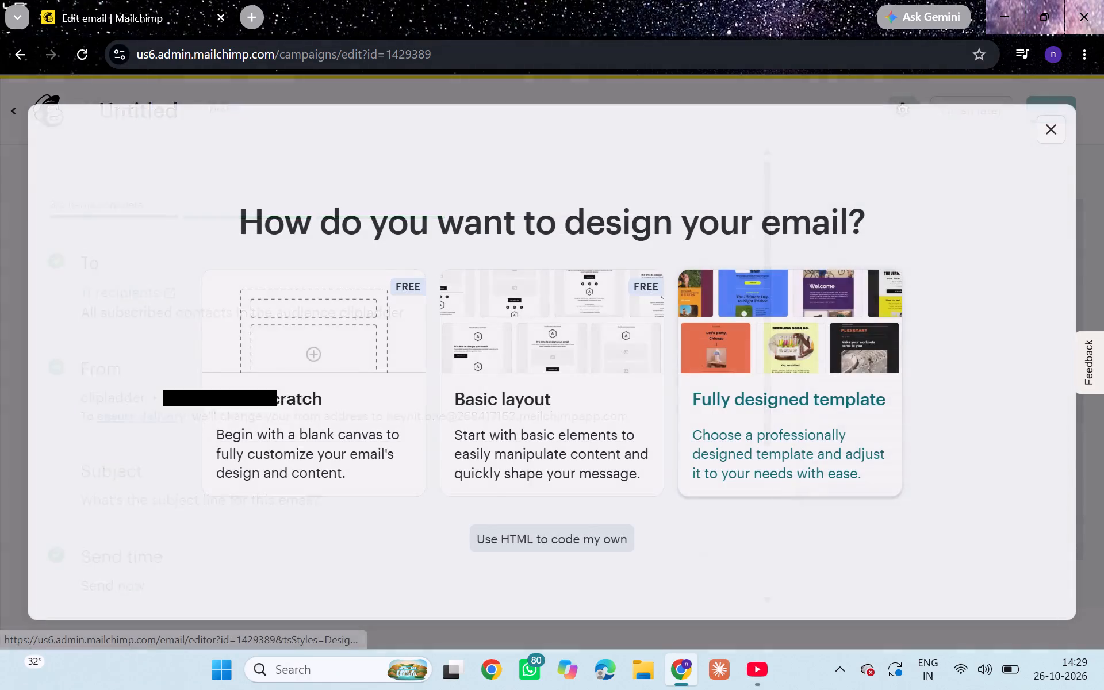
Import "Your best stream moments deserve more than one live audience. (1).zip" from Downloads as the email's custom HTML design.
left_click(551, 530)
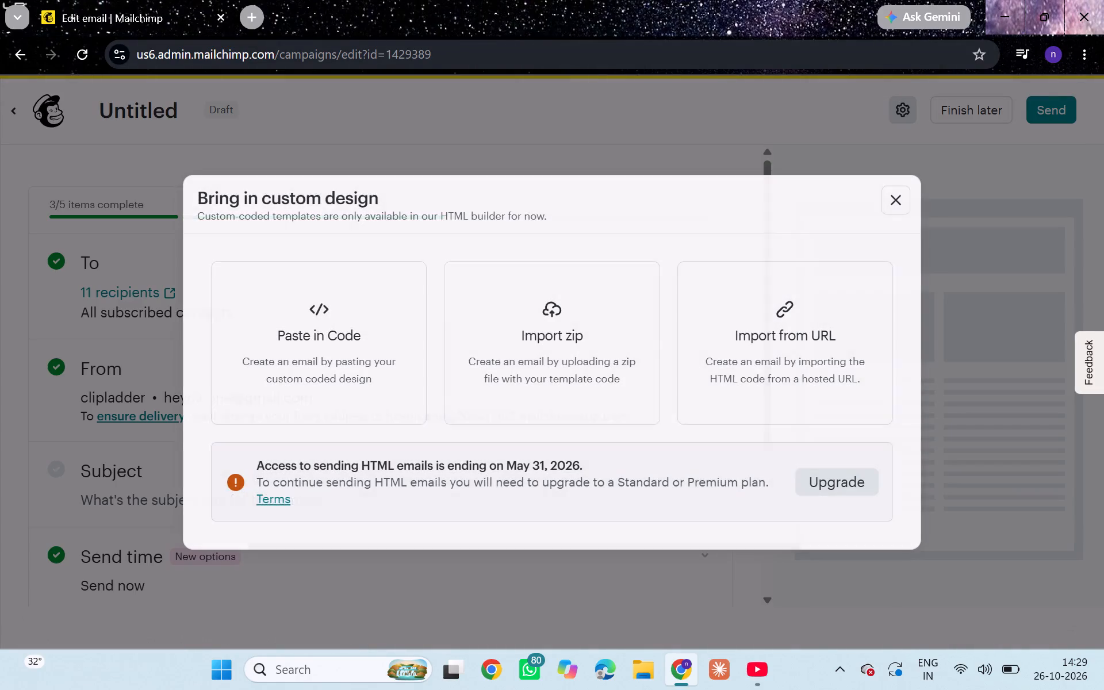
left_click(569, 347)
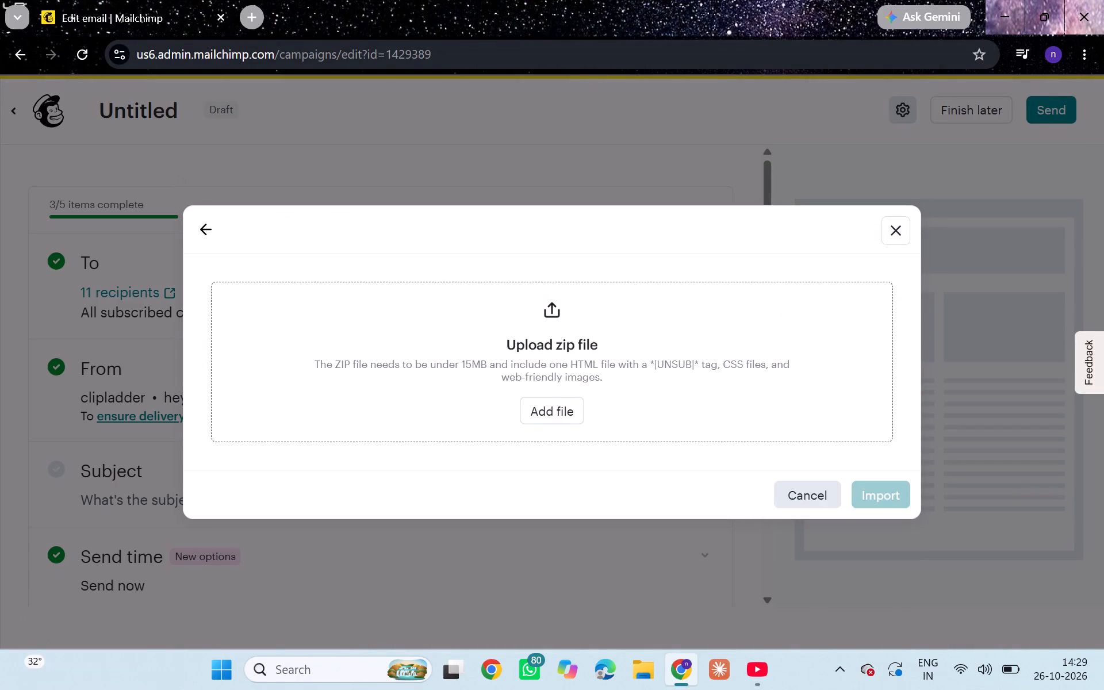
left_click(566, 415)
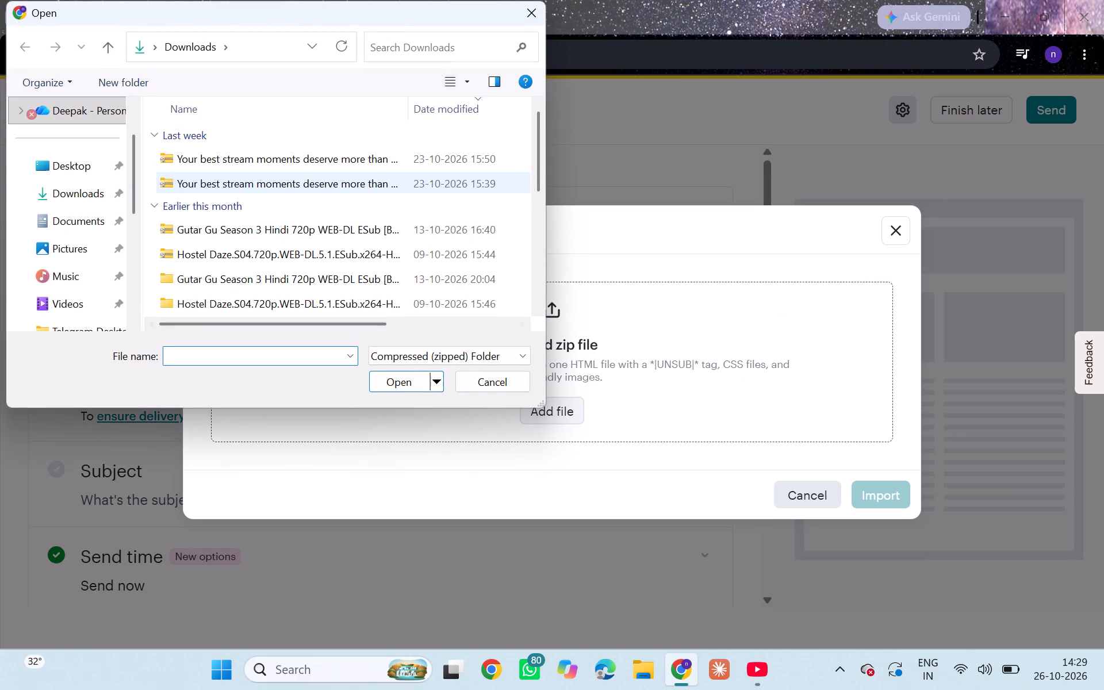
left_click(279, 157)
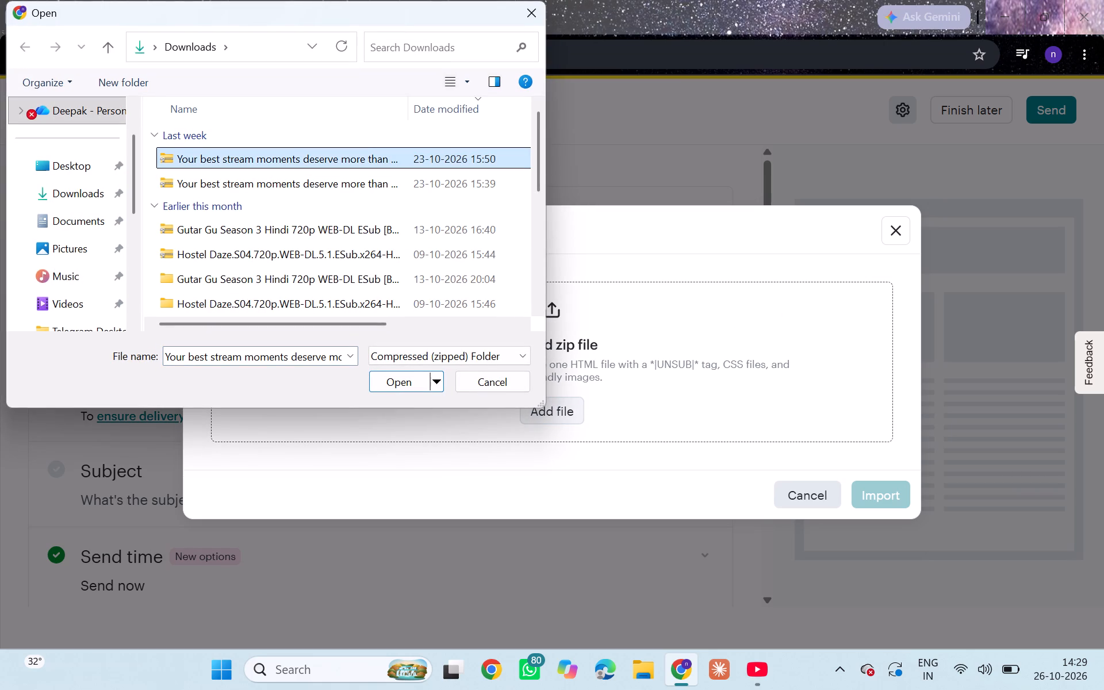
left_click(393, 382)
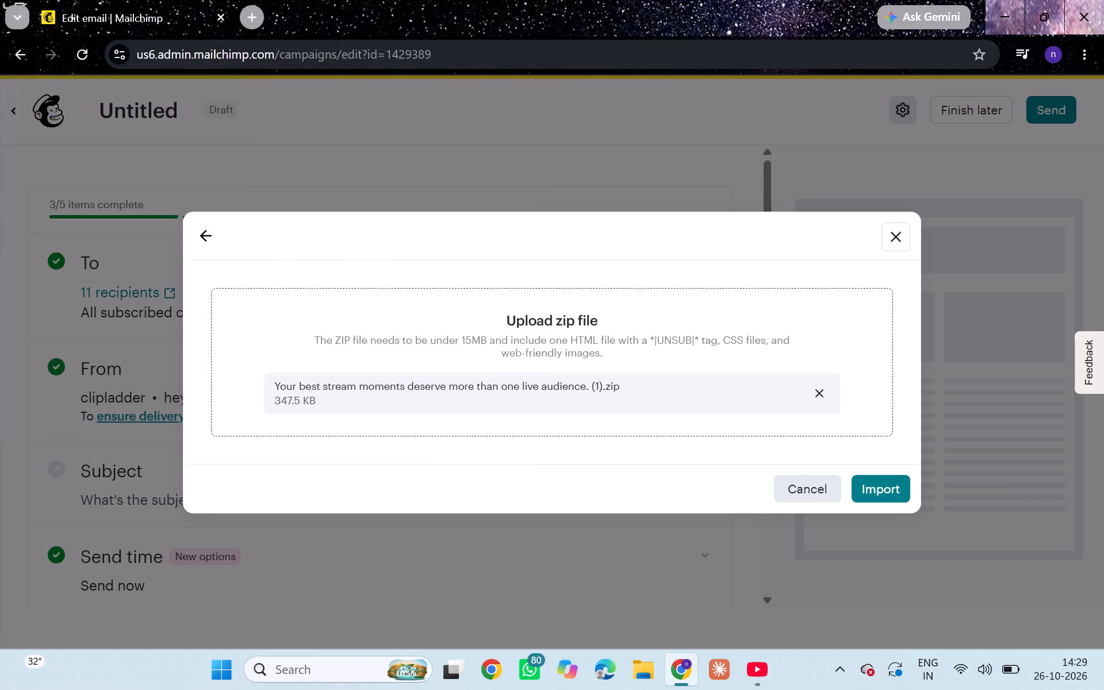
left_click(900, 488)
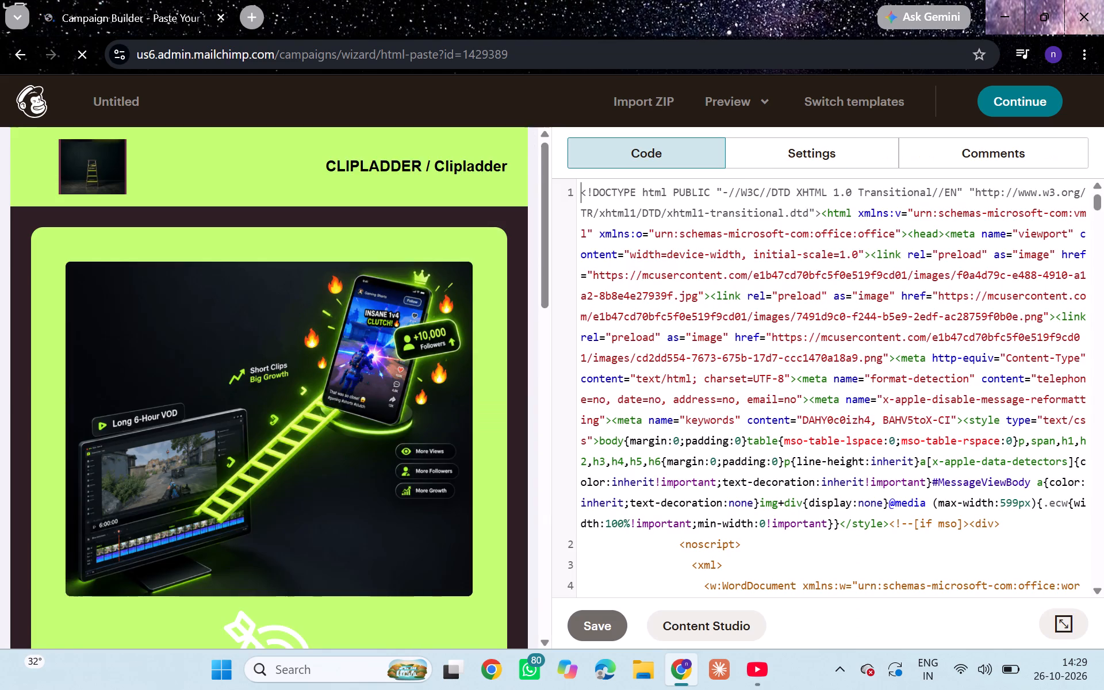
Review the imported email's preview from the header image through the plan offers to the footer.
scroll(364, 388, "down", 2)
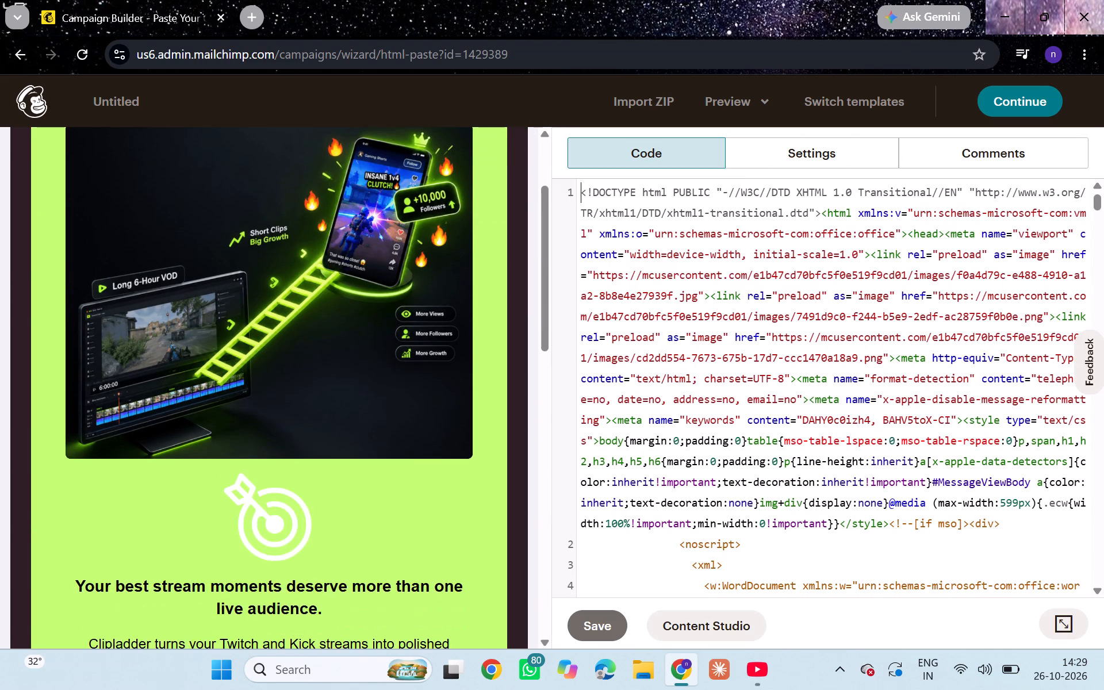
scroll(364, 388, "down", 8)
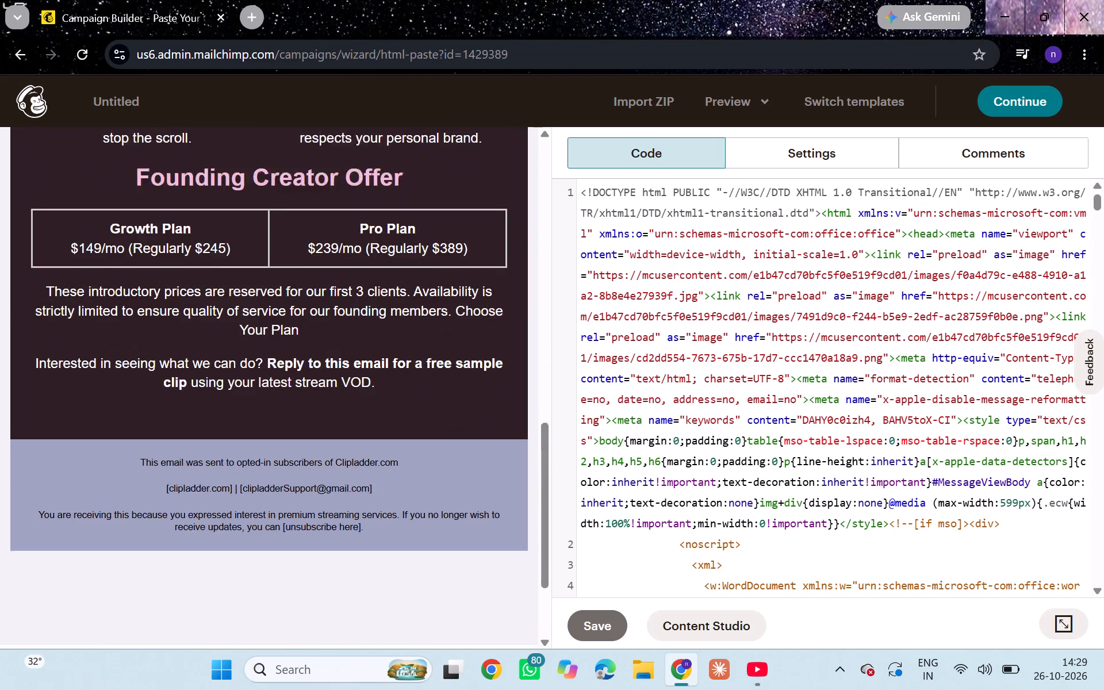
scroll(364, 388, "down", 4)
scroll(364, 388, "up", 8)
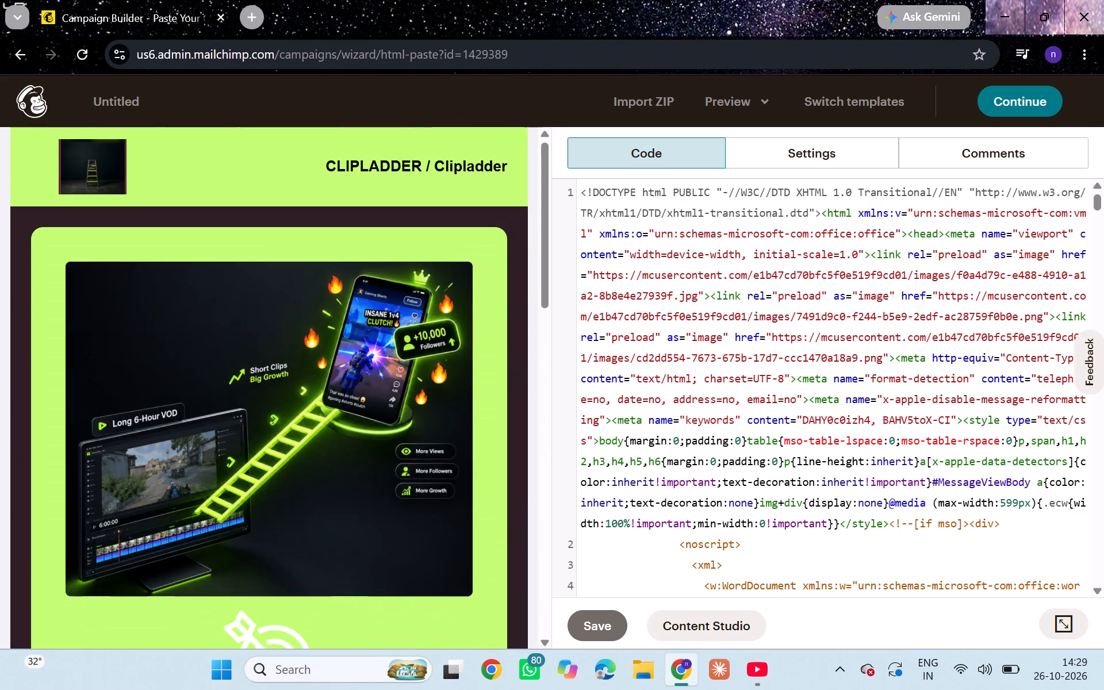
scroll(364, 388, "down", 3)
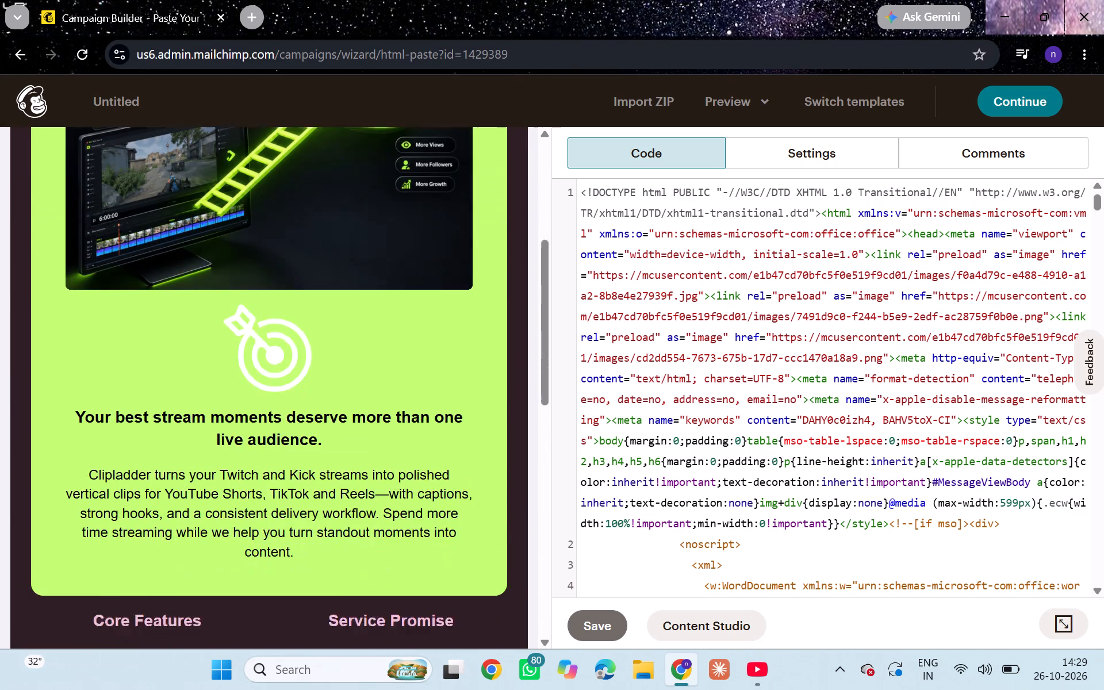
scroll(364, 388, "down", 7)
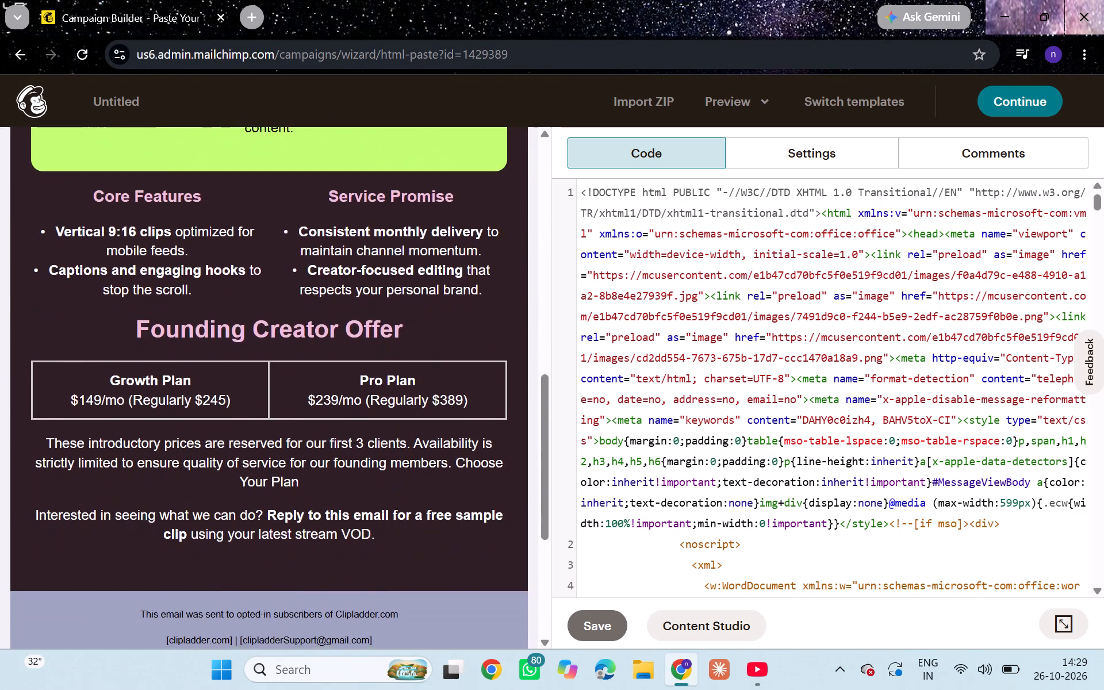
scroll(364, 388, "down", 2)
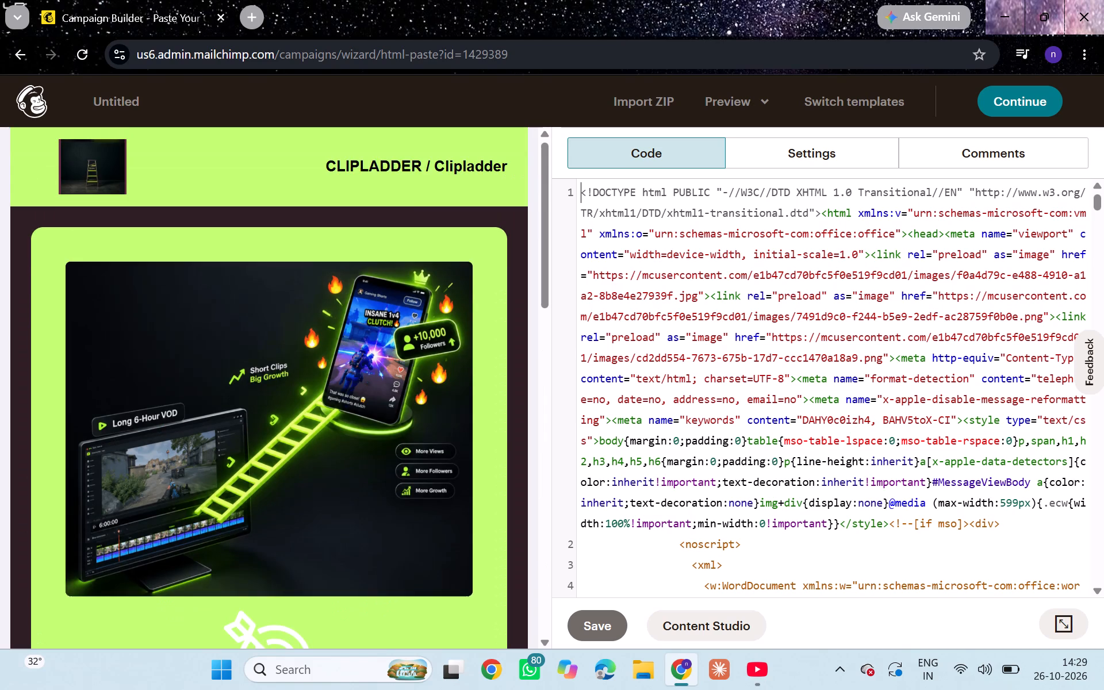
scroll(364, 388, "down", 3)
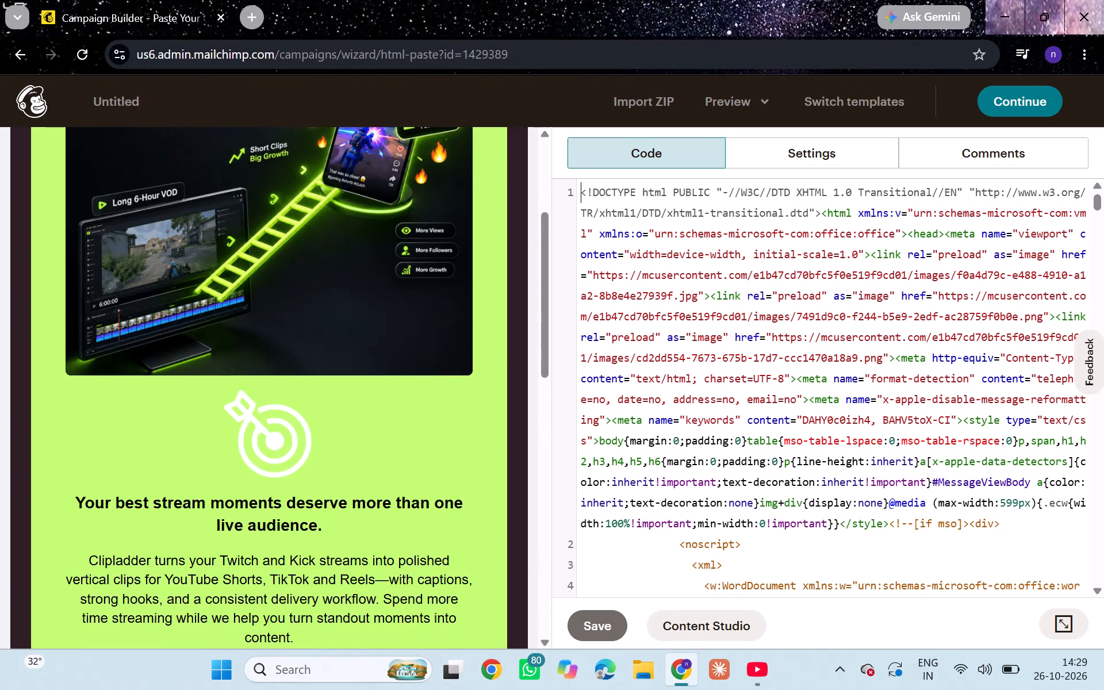
scroll(364, 388, "down", 3)
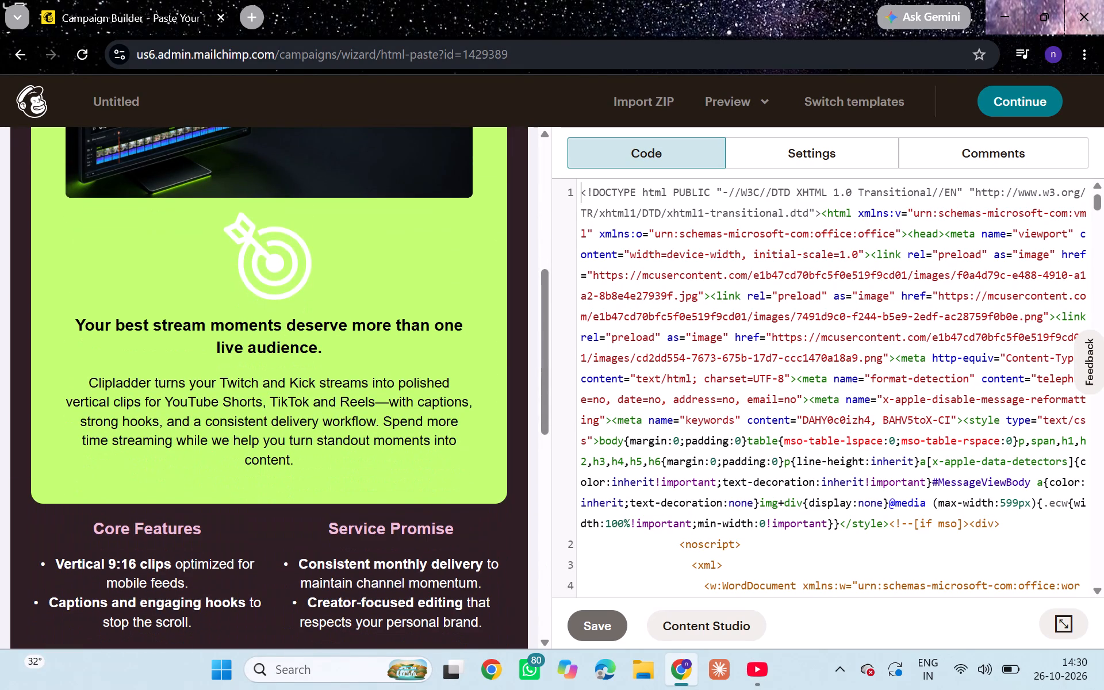
scroll(364, 388, "down", 5)
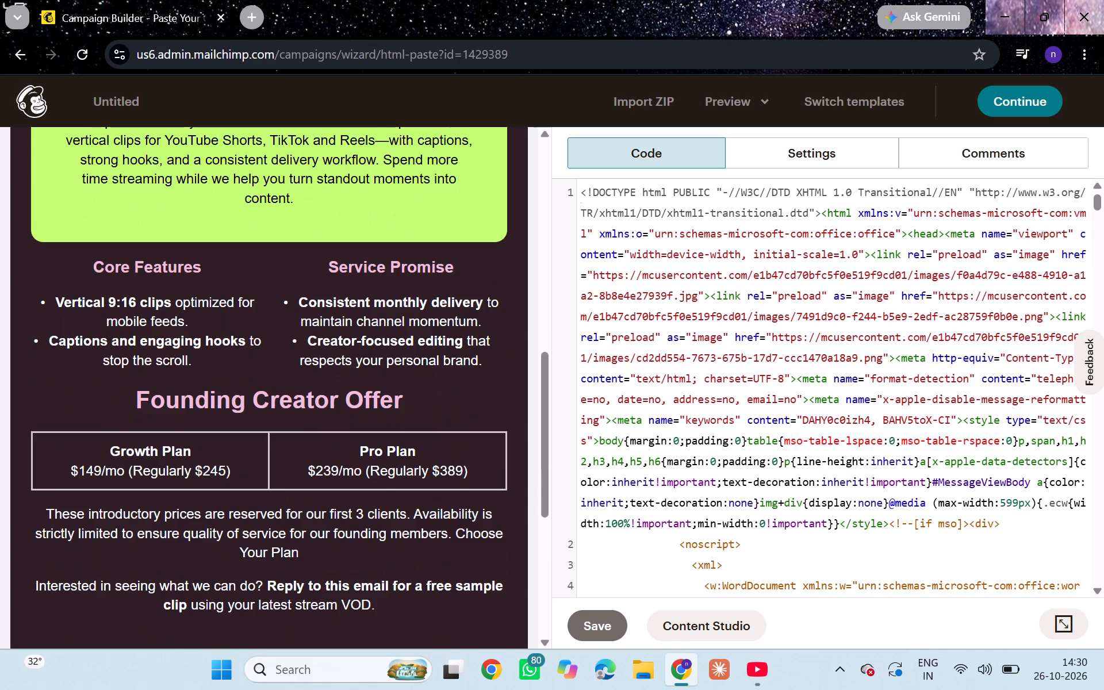
scroll(364, 388, "down", 2)
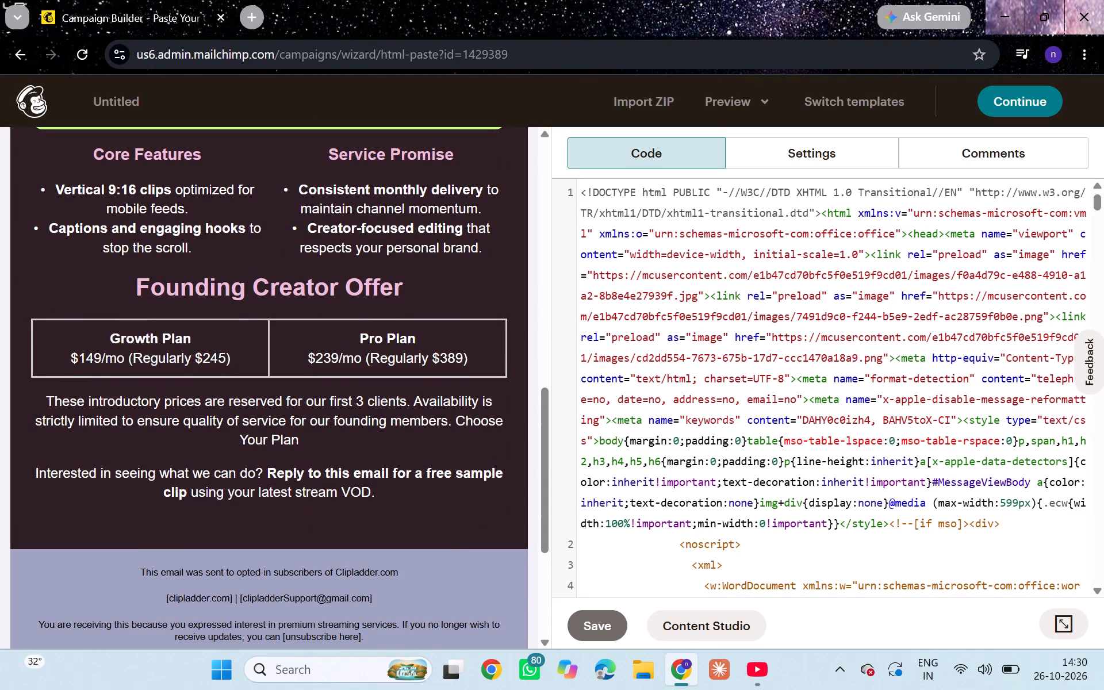
Recheck the imported email's preview between the header image and the subscription footer.
scroll(364, 388, "down", 6)
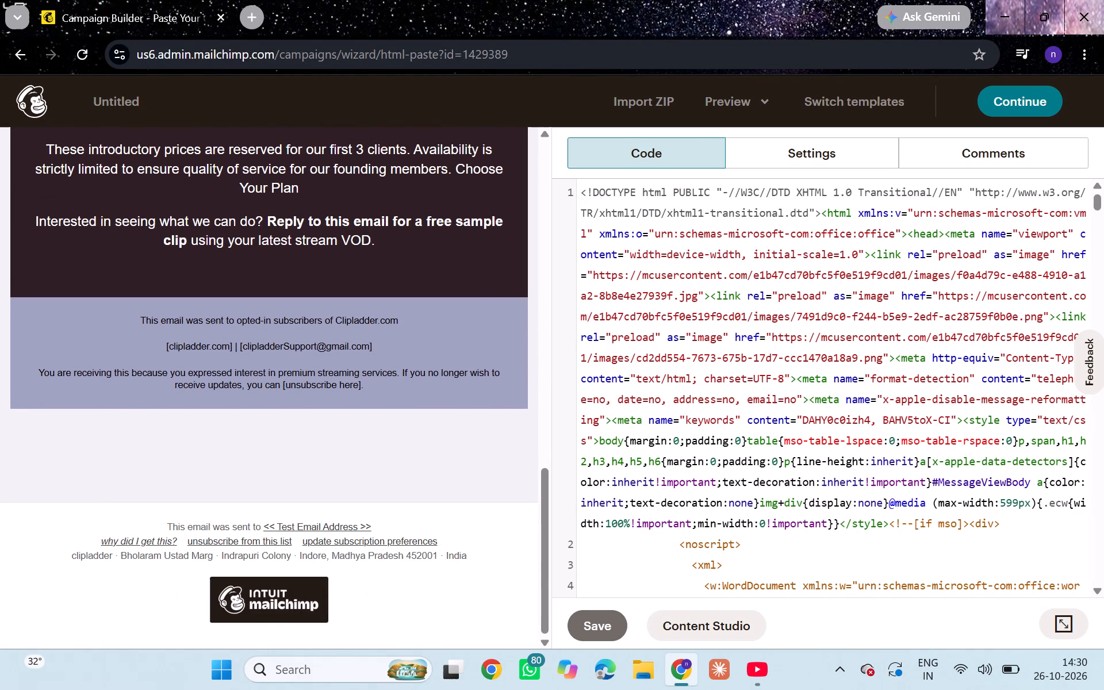
scroll(364, 388, "up", 9)
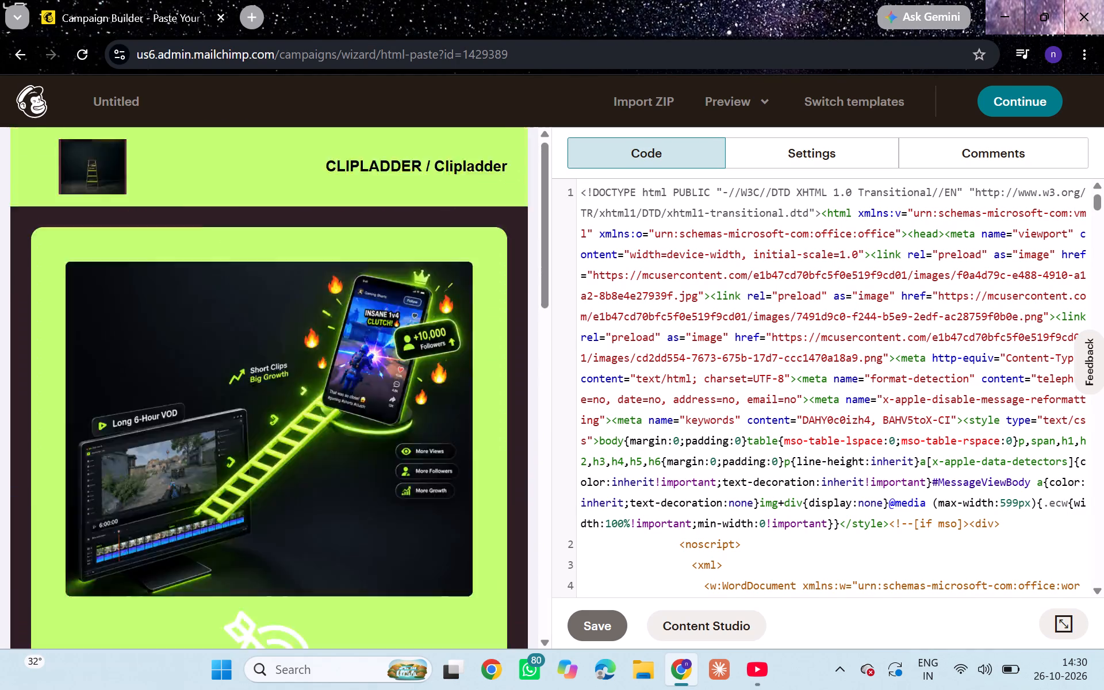
scroll(364, 388, "up", 3)
scroll(364, 388, "down", 12)
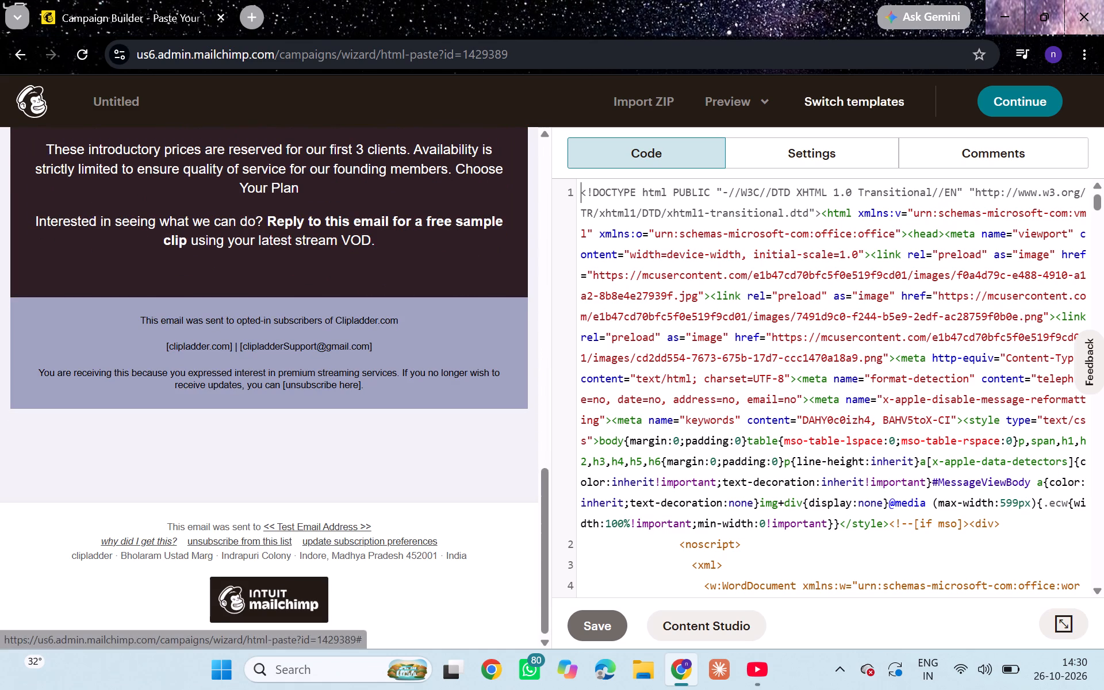
Switch from the imported design to the template selection and browse the layouts down to the Featured group.
left_click(874, 91)
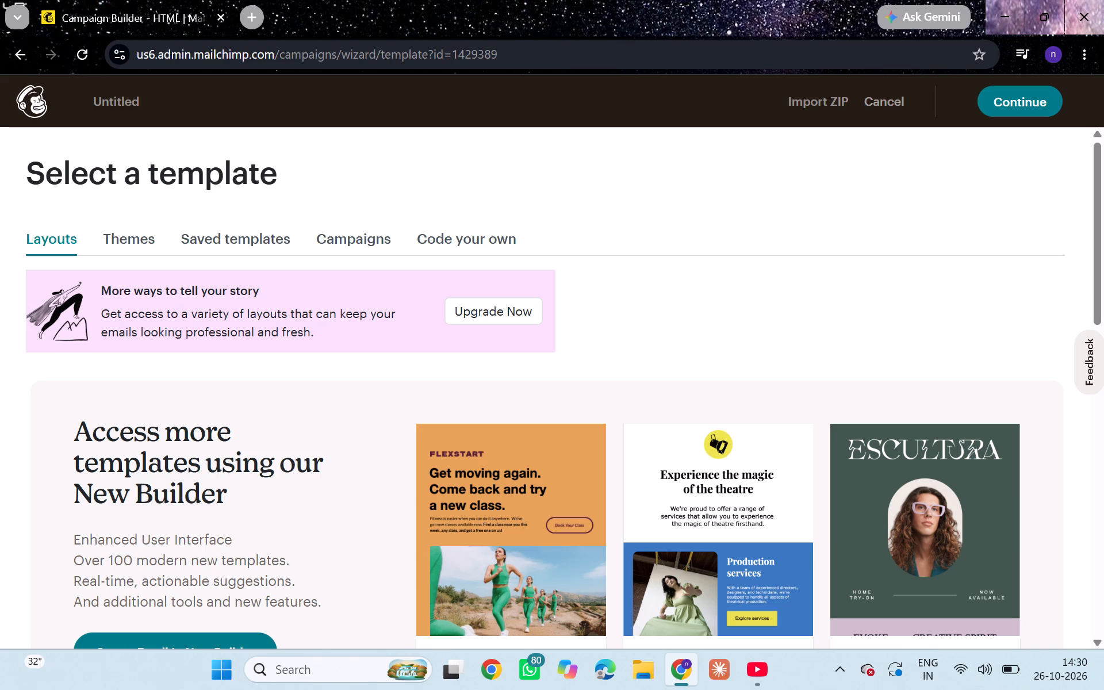
scroll(750, 303, "down", 1)
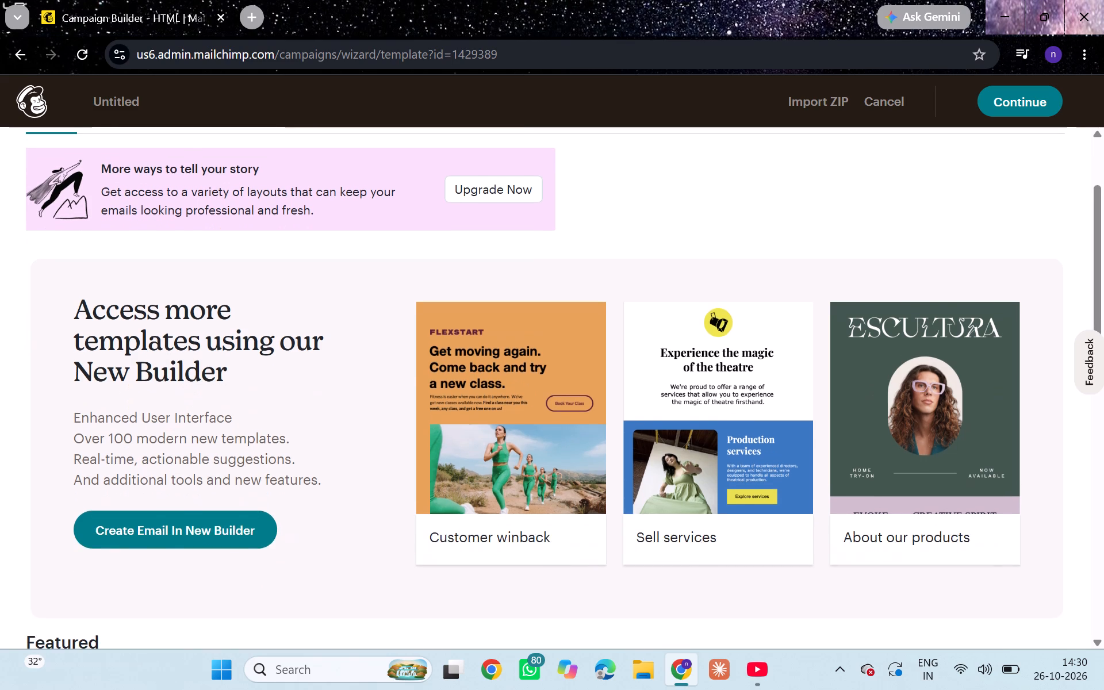
scroll(750, 303, "down", 2)
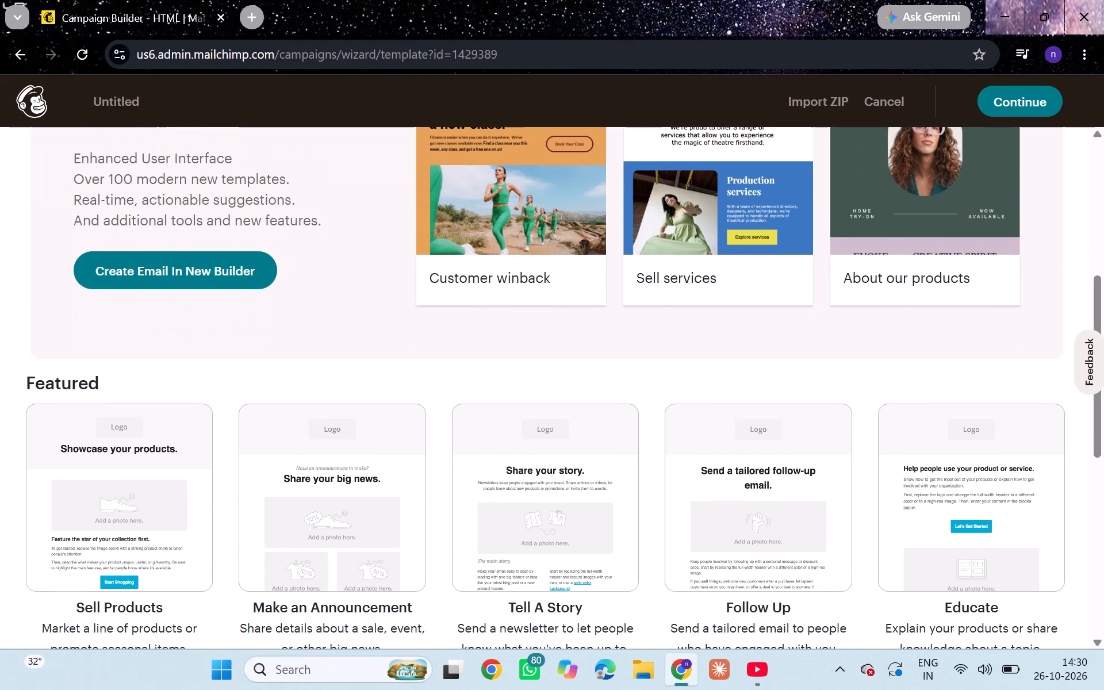
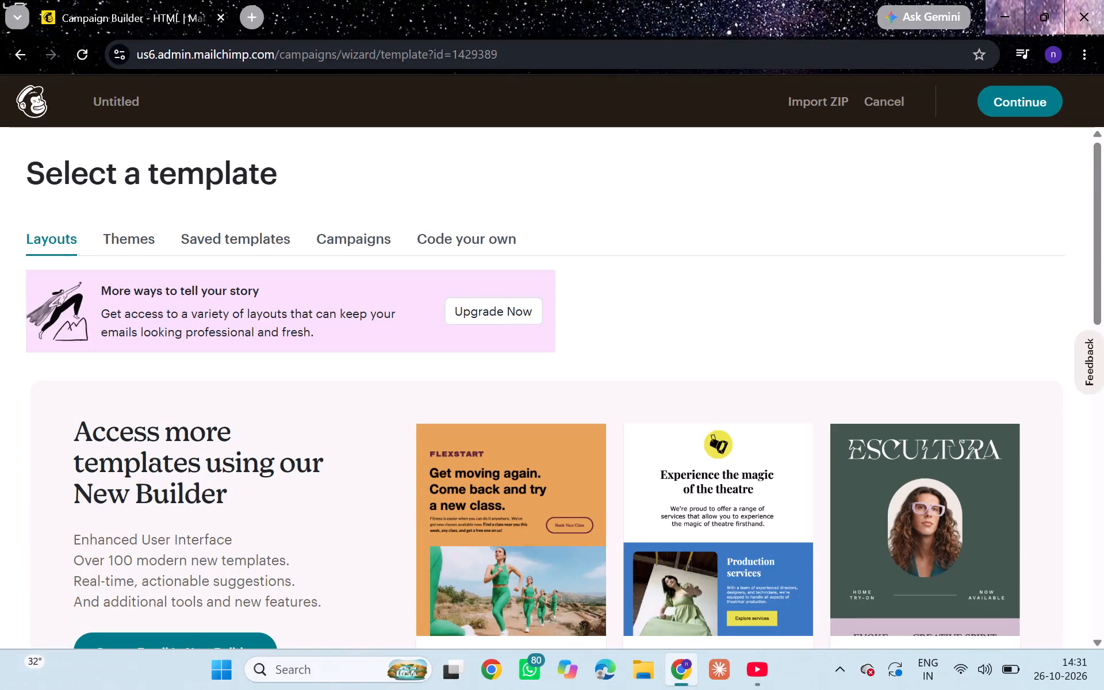
Leave the template selection without choosing a layout and dismiss the notice about HTML email access on the campaign setup page.
left_click(892, 98)
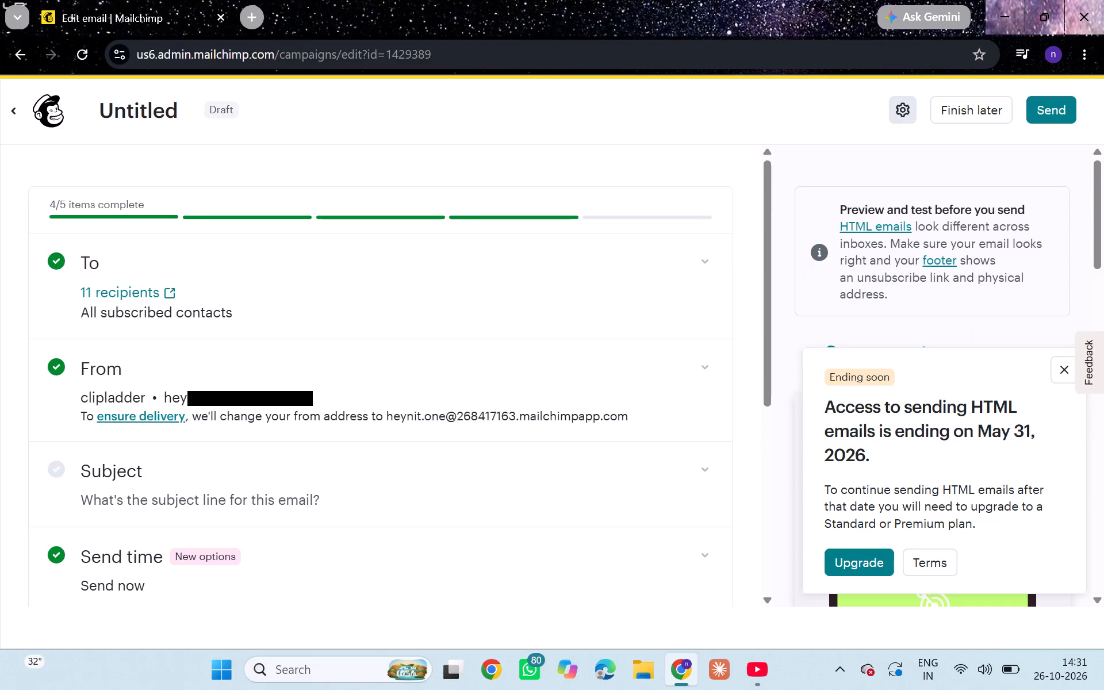
left_click(1065, 369)
Review the email preview from header to footer and check the campaign's setup sections from recipients down to content.
scroll(961, 438, "down", 1)
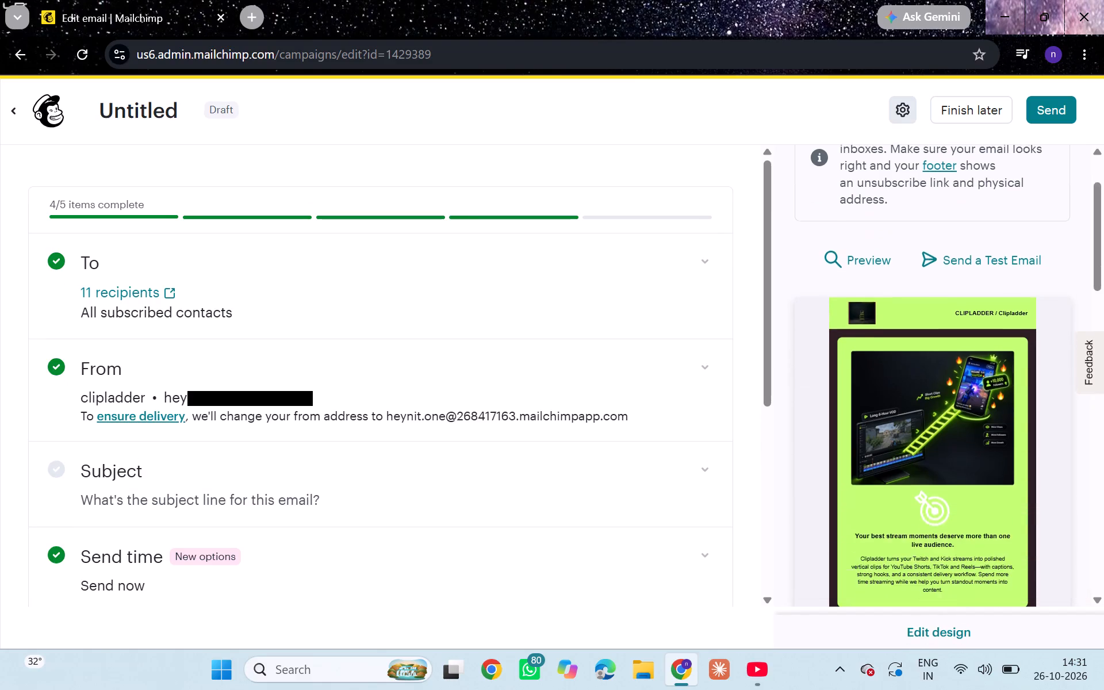
scroll(961, 438, "down", 3)
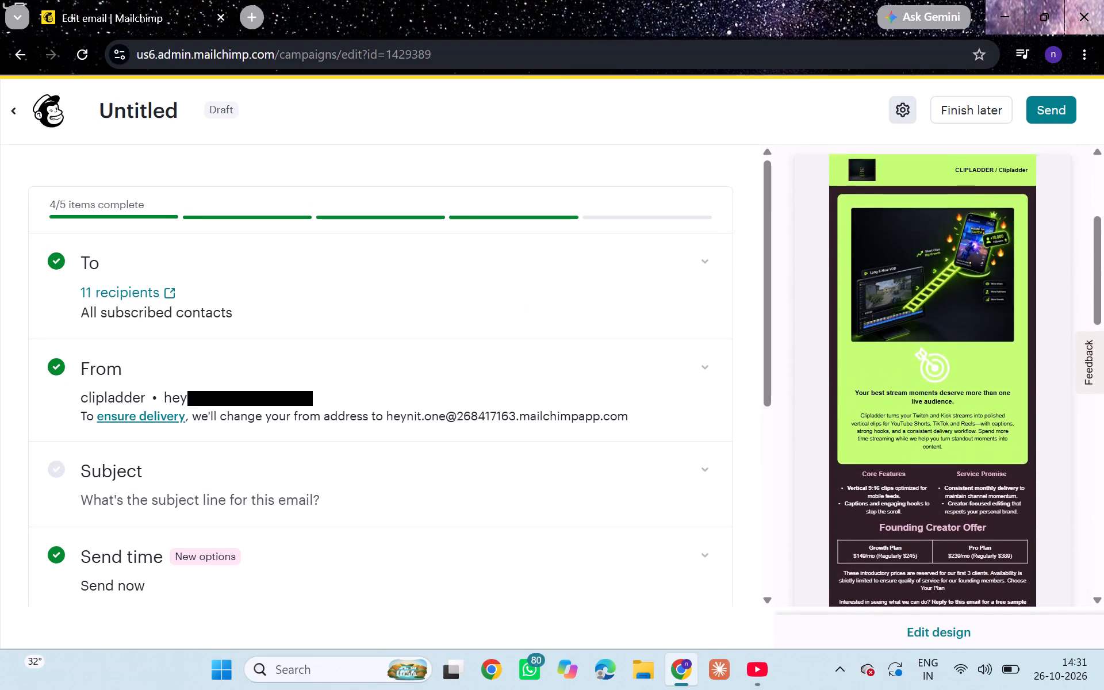
scroll(961, 438, "down", 2)
scroll(961, 438, "up", 3)
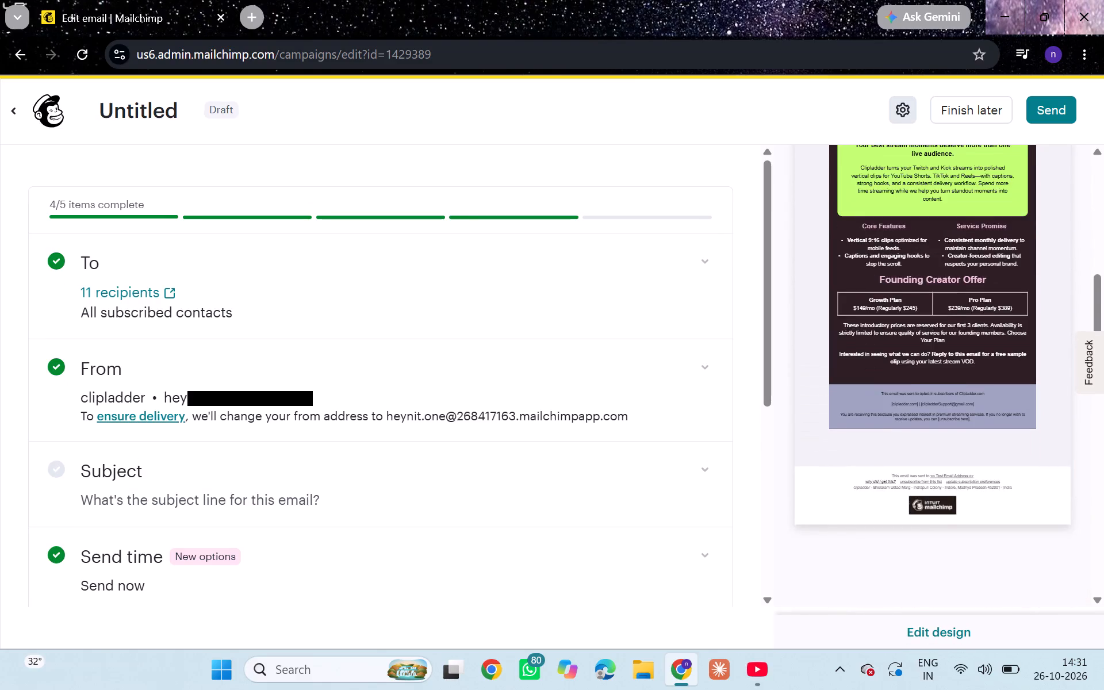
scroll(961, 438, "up", 4)
scroll(505, 482, "down", 2)
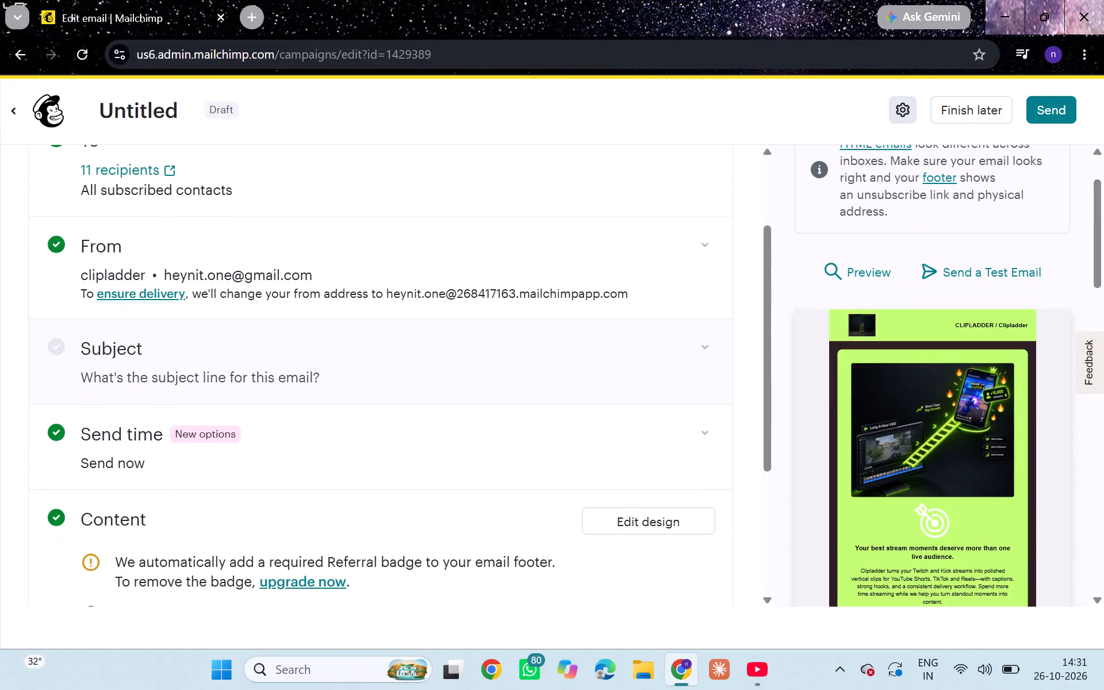
scroll(505, 482, "down", 2)
scroll(505, 482, "up", 1)
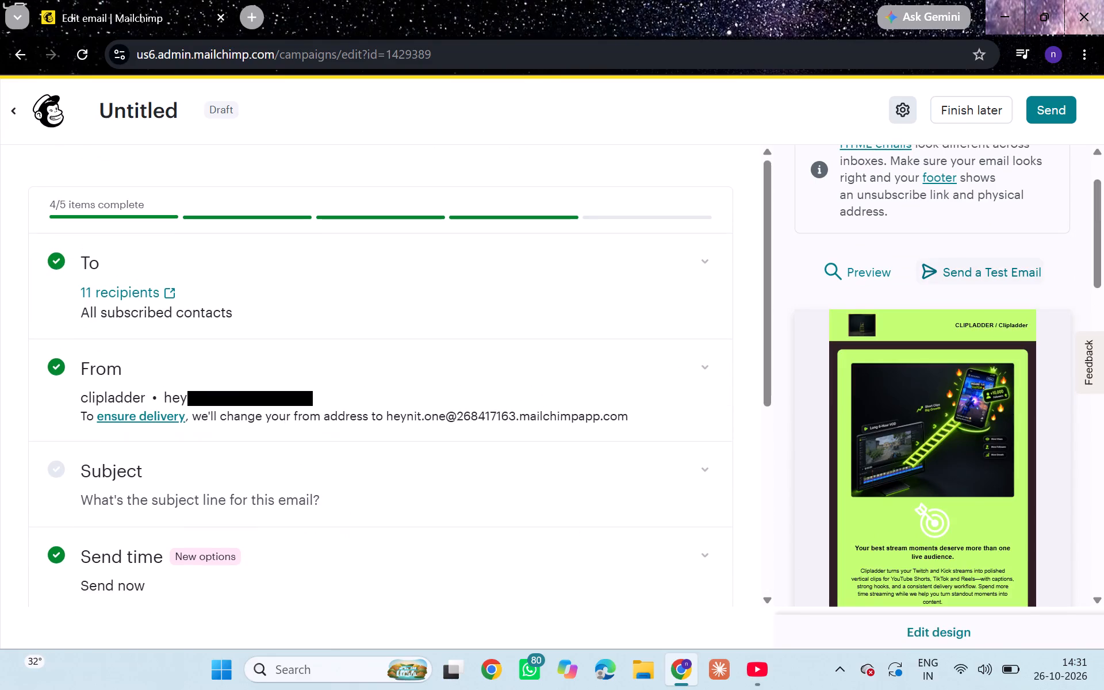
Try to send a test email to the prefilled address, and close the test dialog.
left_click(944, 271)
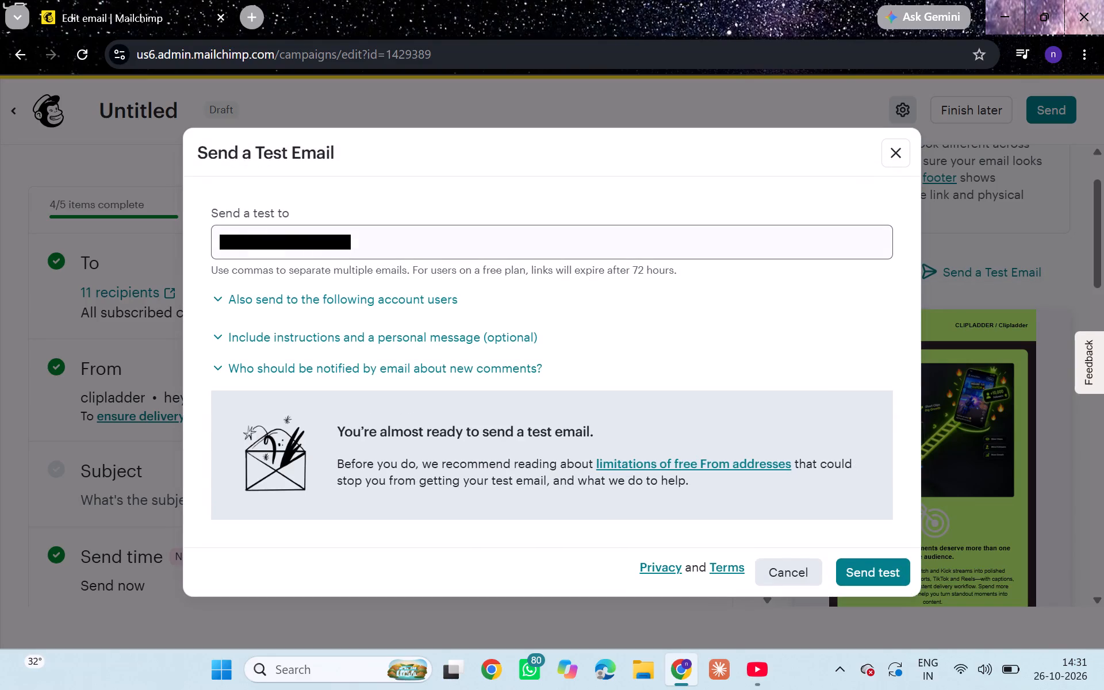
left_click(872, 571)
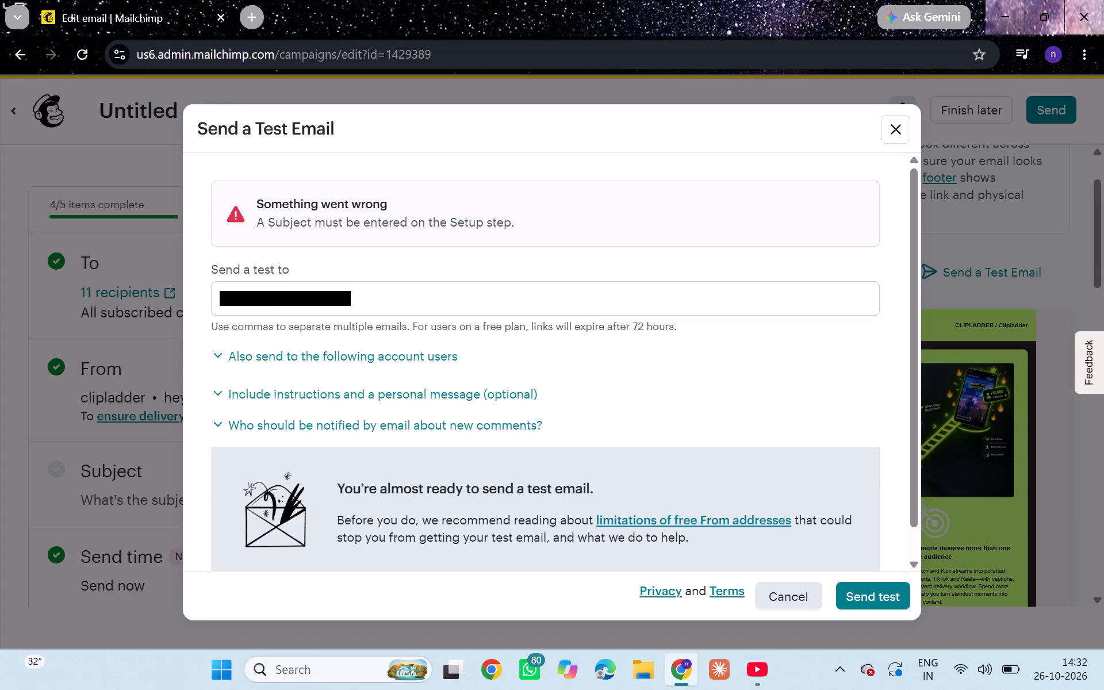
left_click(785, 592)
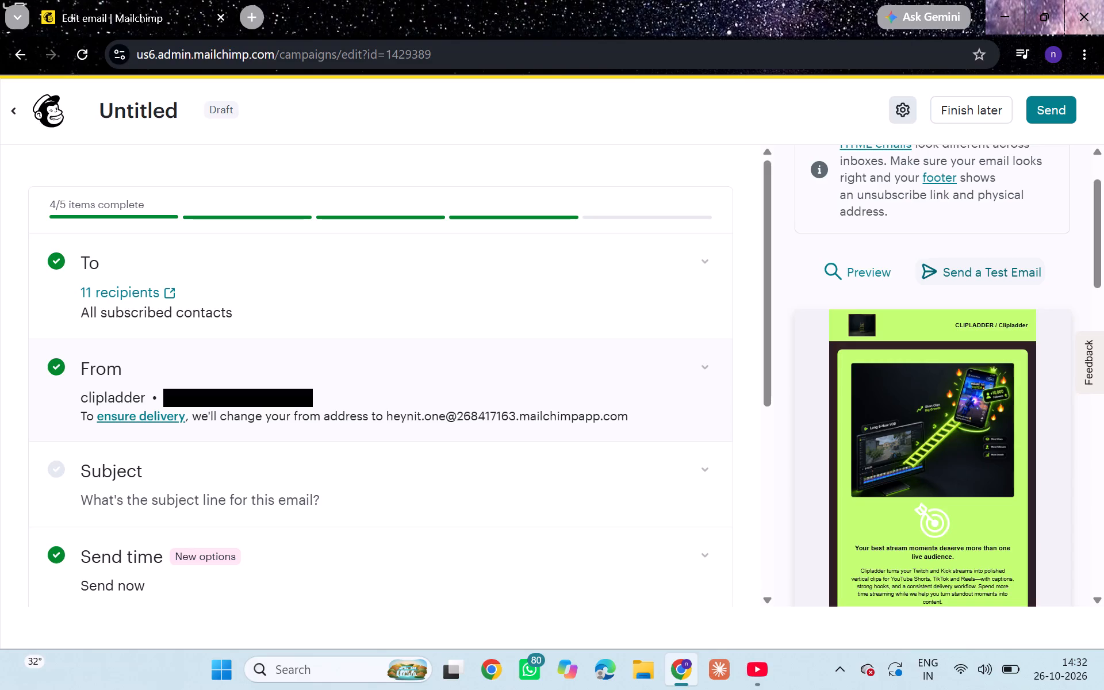
Open the draft's Subject section for editing its subject line.
left_click(359, 504)
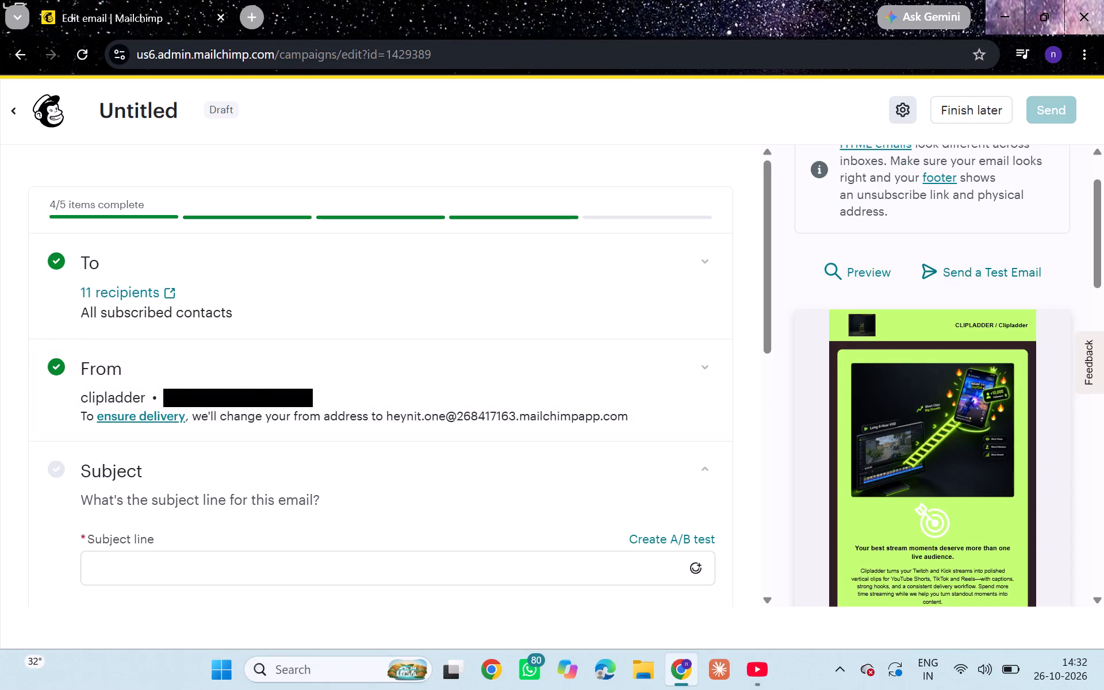
scroll(488, 515, "down", 3)
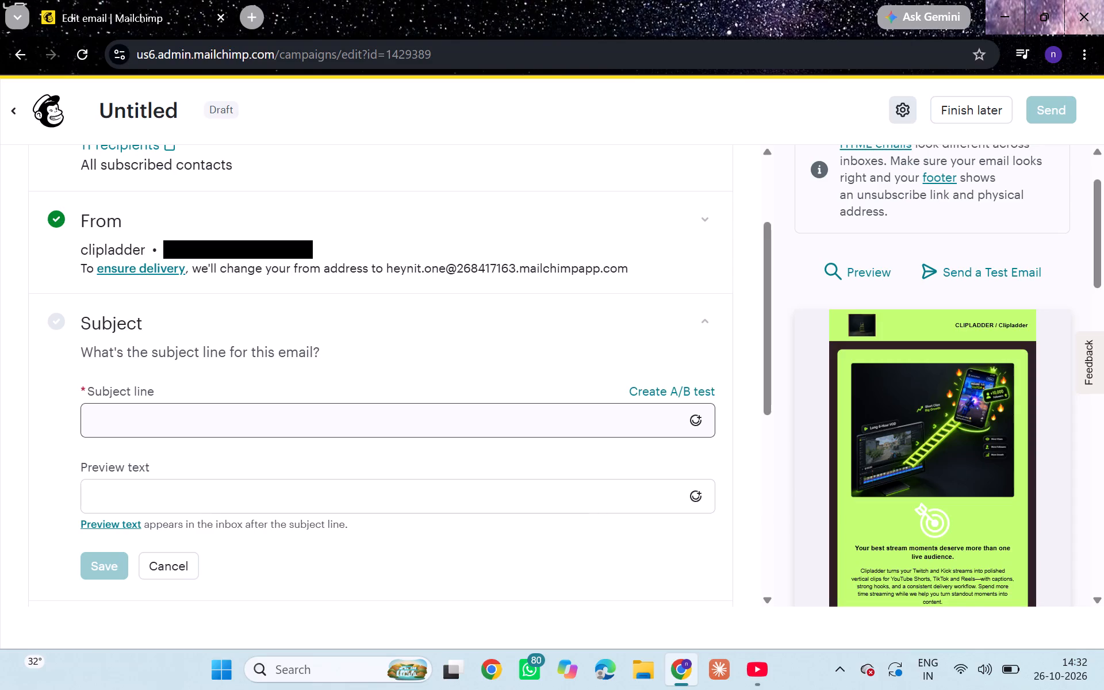
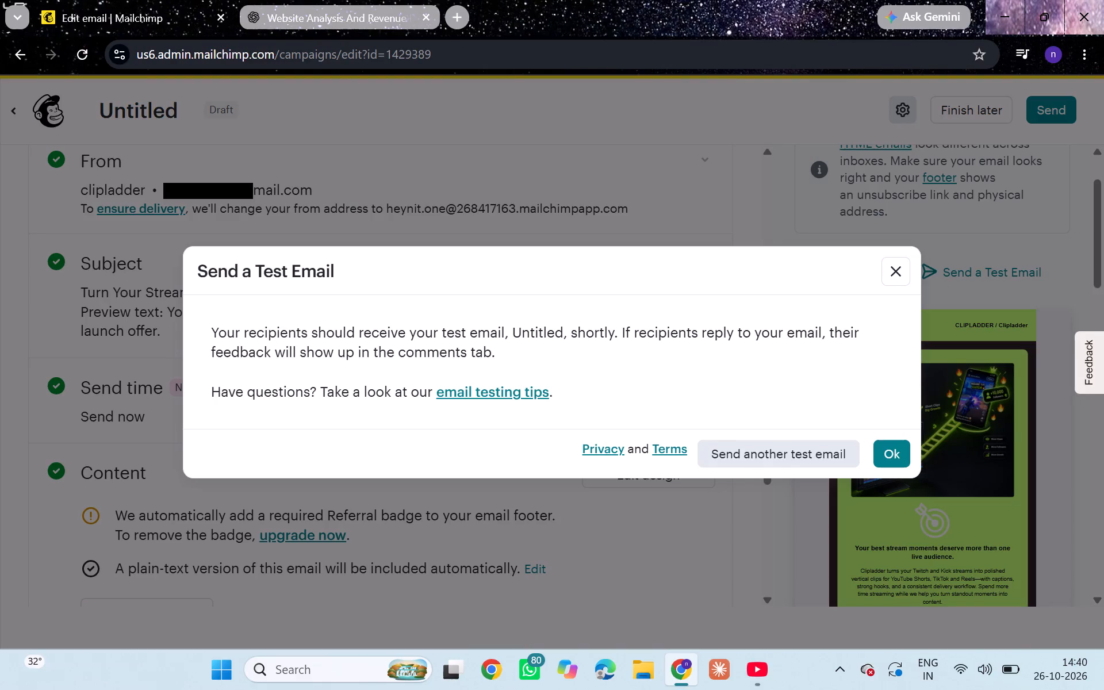
left_click(897, 456)
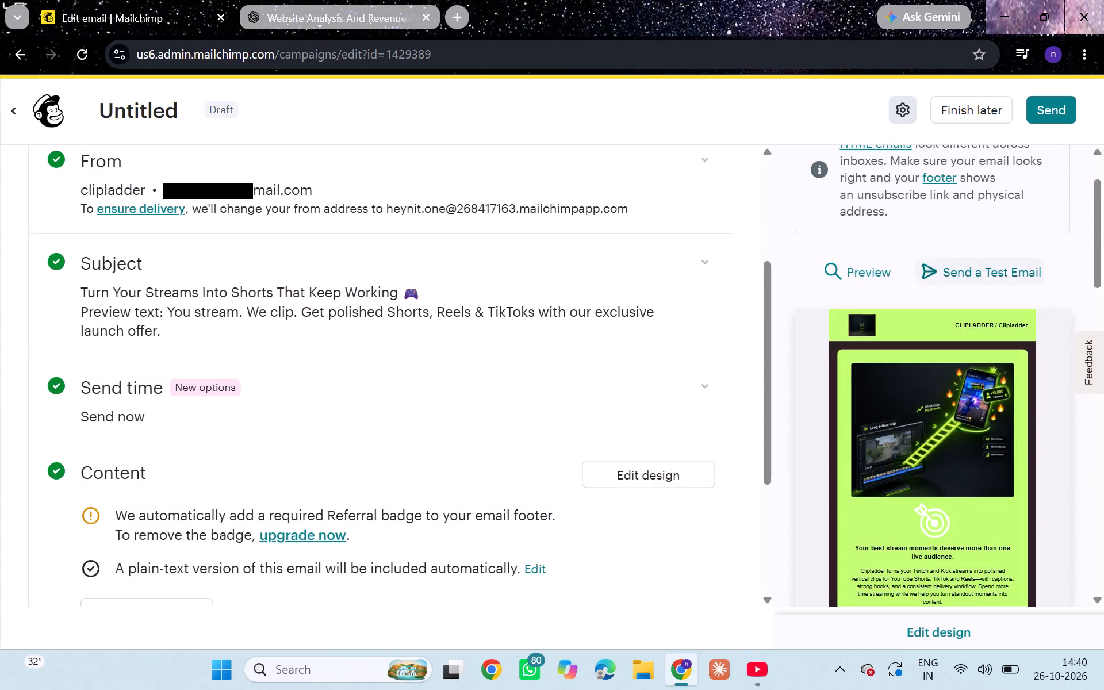
Open the design's template selection page, cancel it, and review the campaign's sections and email thumbnail.
left_click(867, 323)
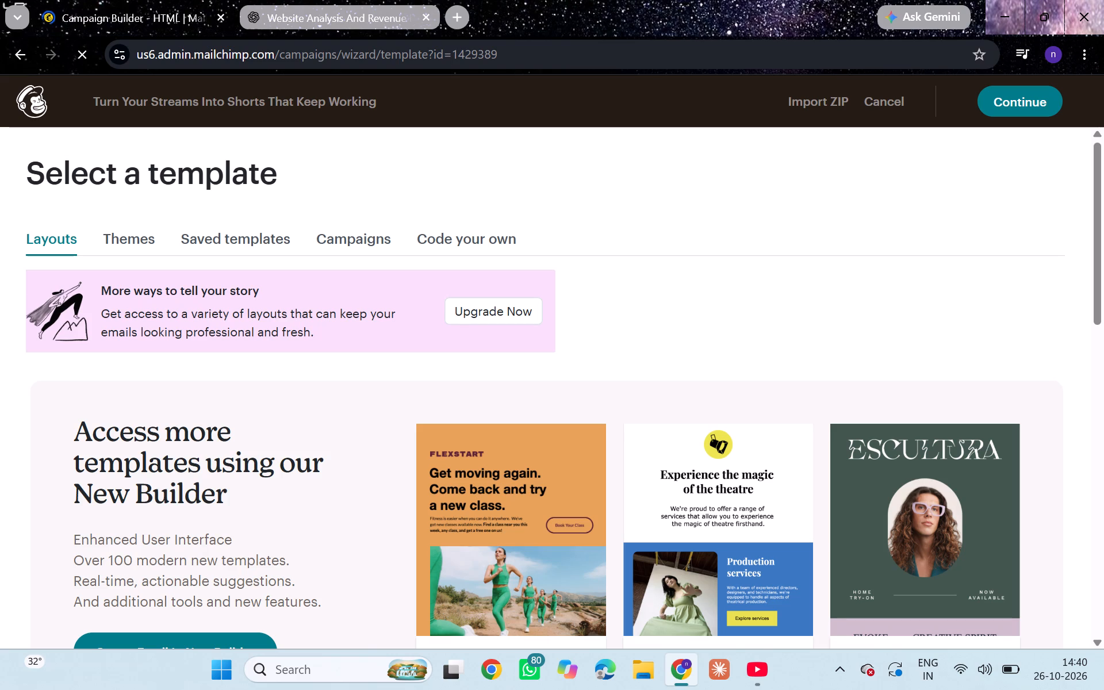
left_click(892, 103)
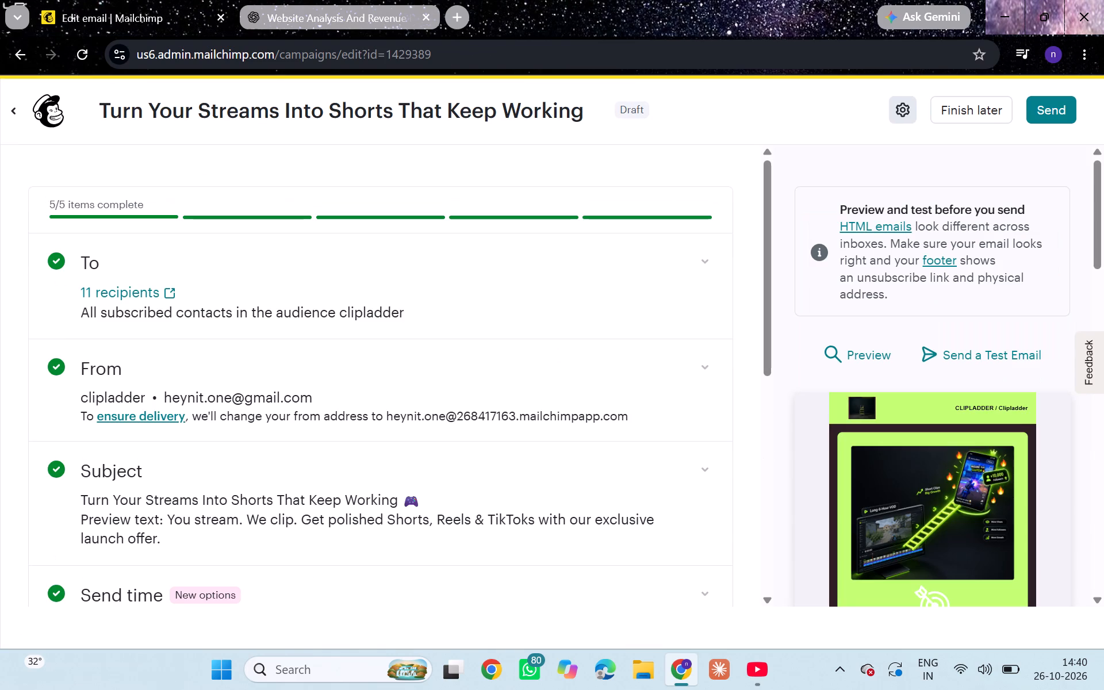
scroll(556, 253, "down", 2)
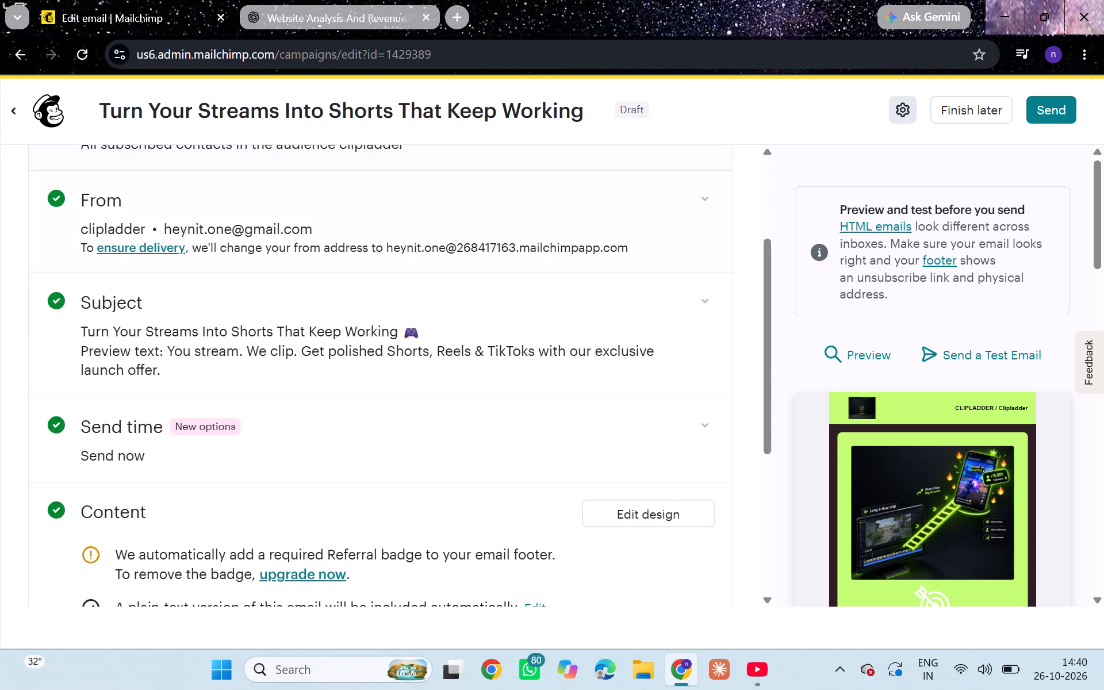
scroll(556, 253, "down", 5)
scroll(556, 253, "up", 5)
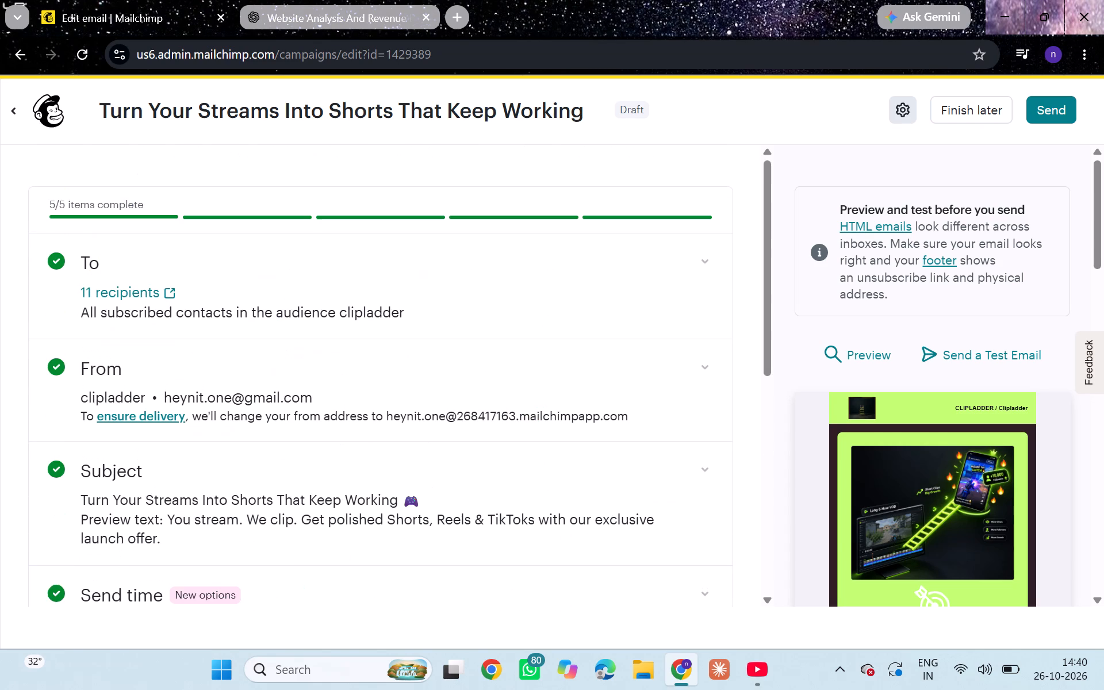
scroll(556, 253, "up", 1)
scroll(464, 448, "up", 1)
scroll(1007, 472, "down", 4)
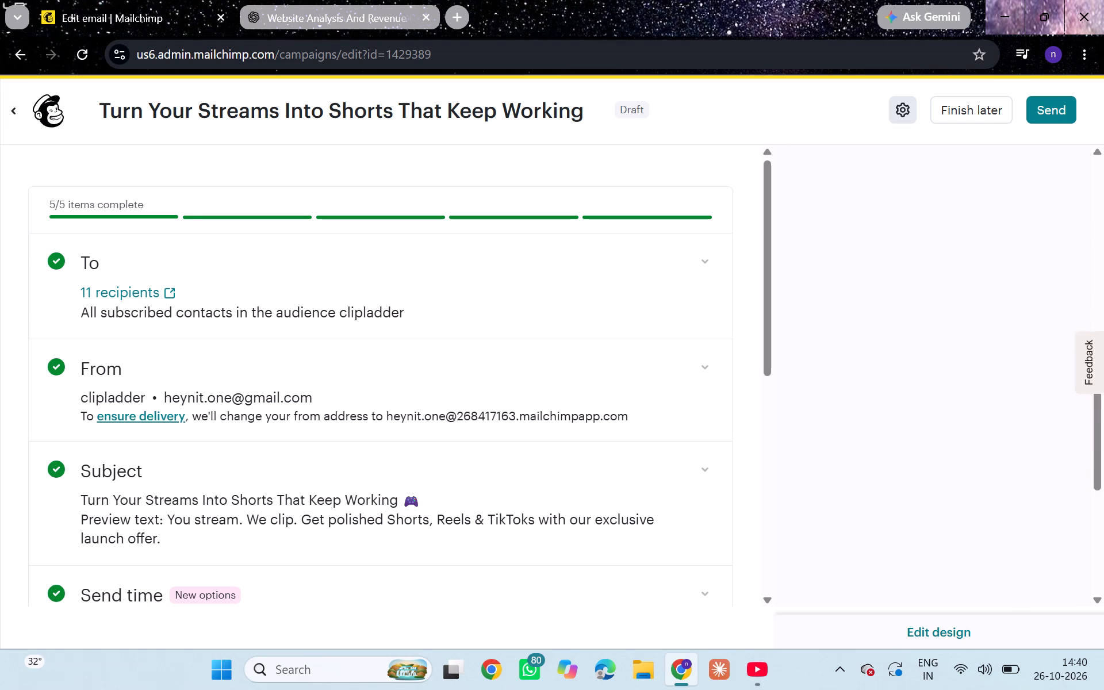
scroll(1007, 472, "up", 5)
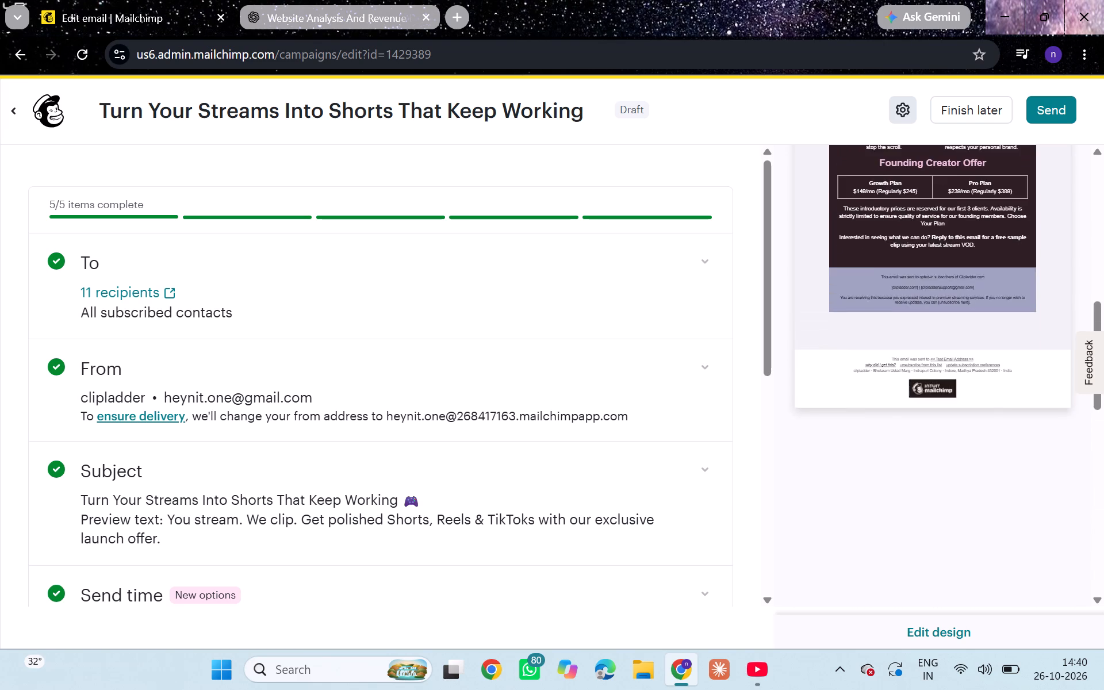
scroll(1007, 472, "up", 6)
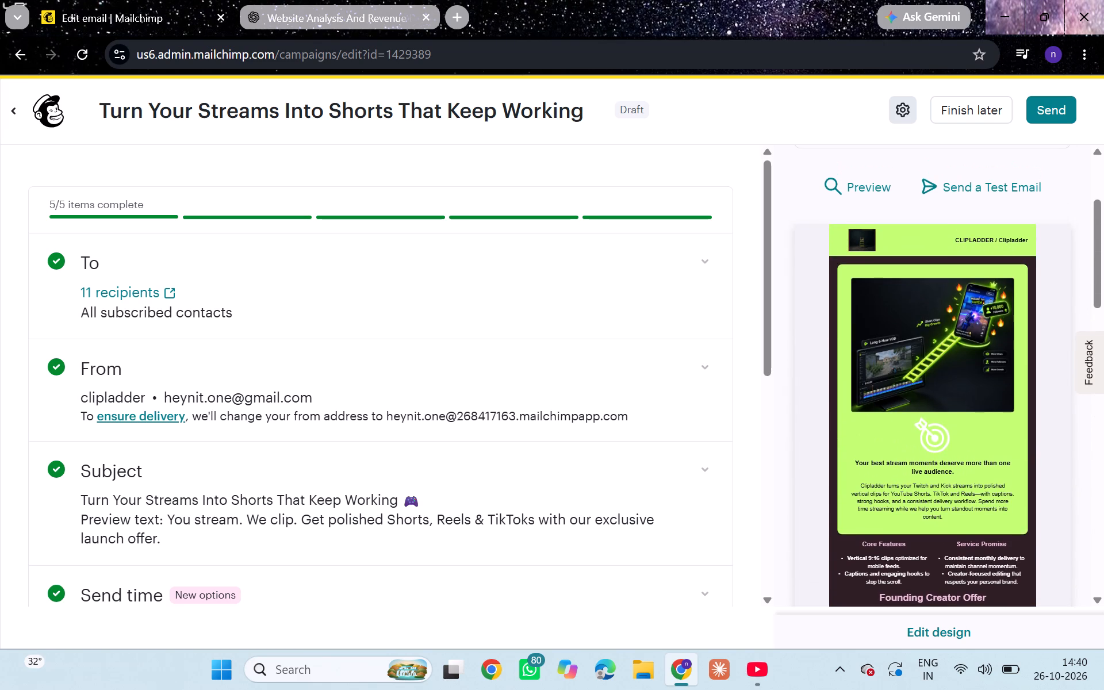
scroll(988, 400, "down", 1)
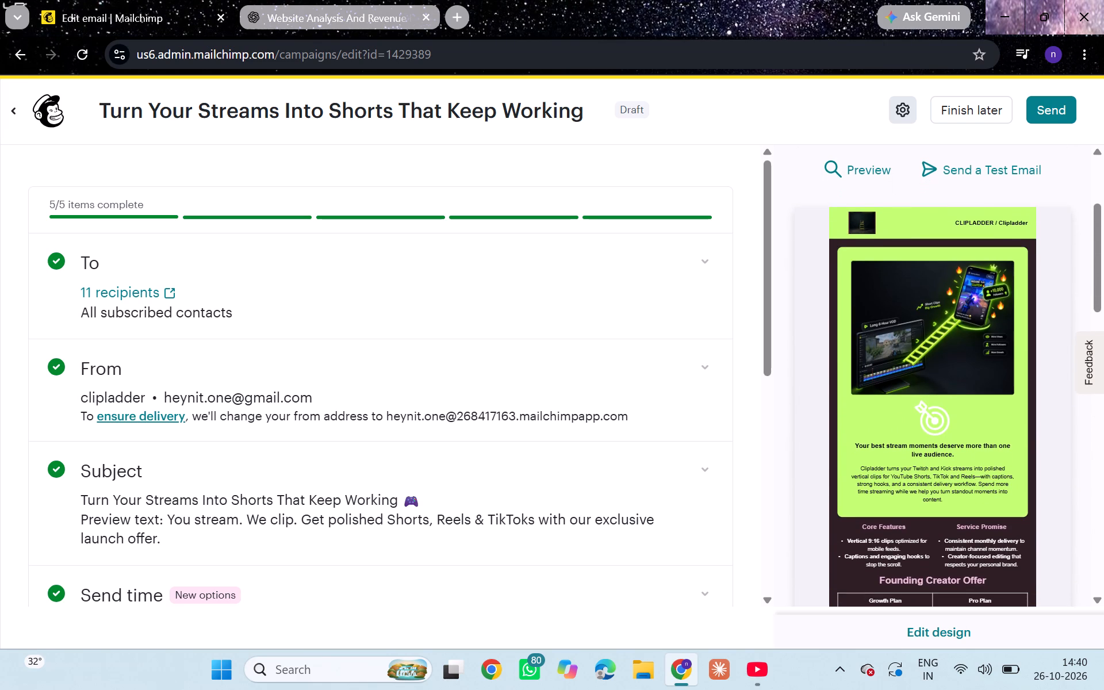
Open the campaign's full email preview and look through its mobile version.
left_click(869, 175)
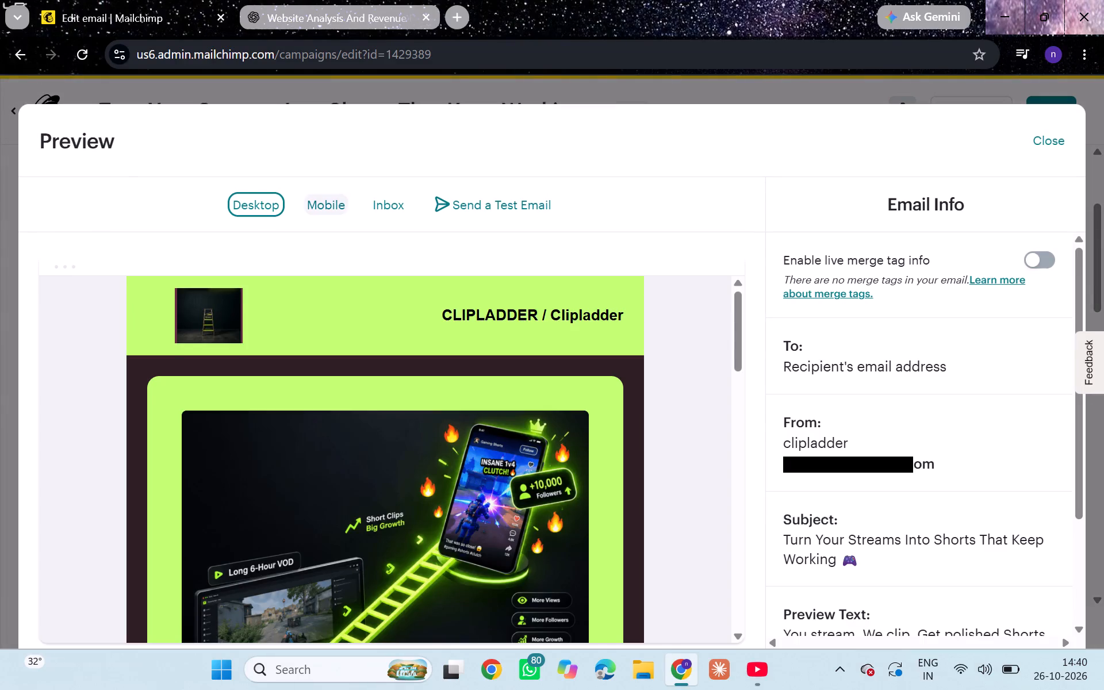
left_click(334, 205)
scroll(410, 365, "down", 5)
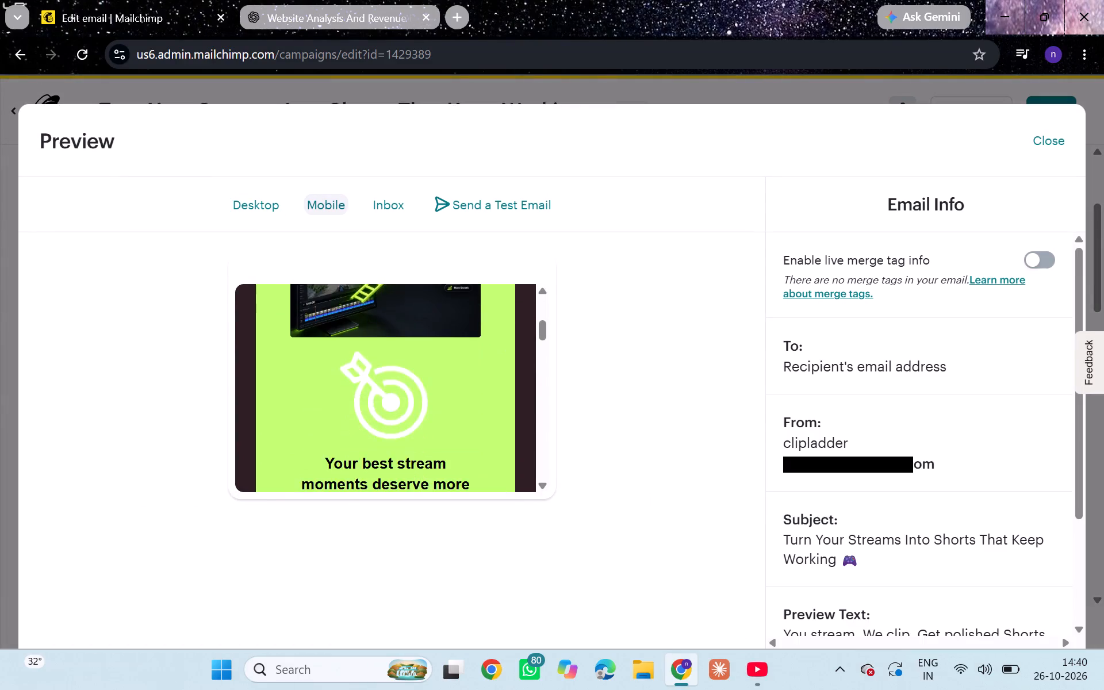
Examine the email's mobile preview from header to footer, including the header logo, and check the inbox preview.
scroll(410, 365, "down", 12)
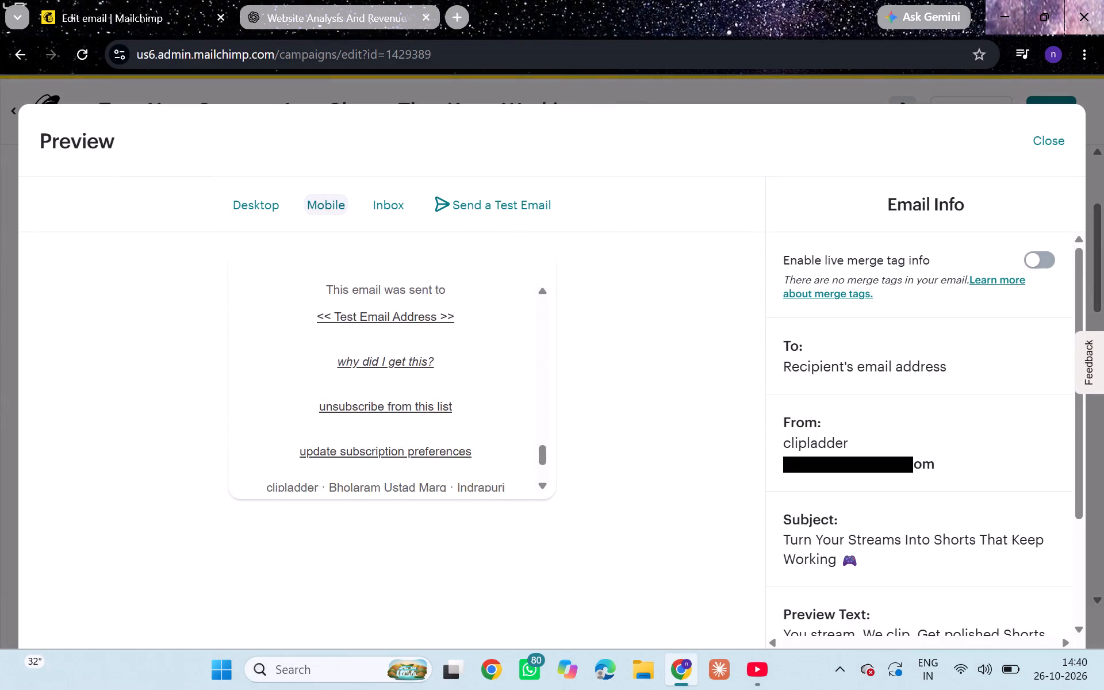
scroll(410, 365, "up", 12)
scroll(410, 365, "down", 2)
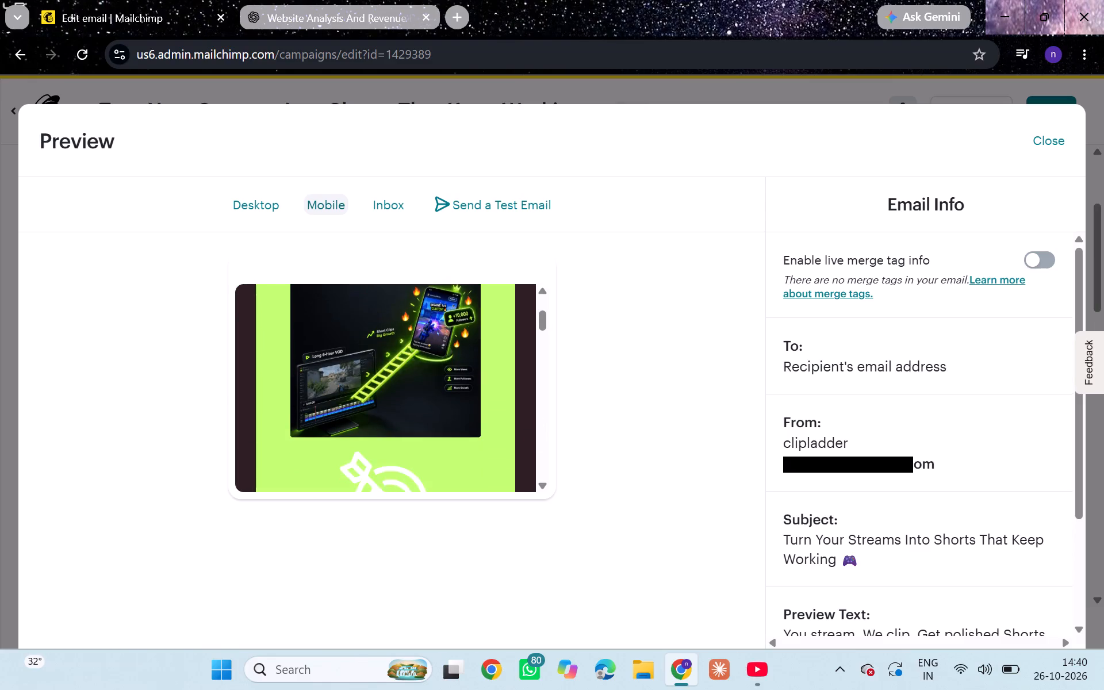
scroll(410, 365, "down", 2)
scroll(410, 365, "up", 1)
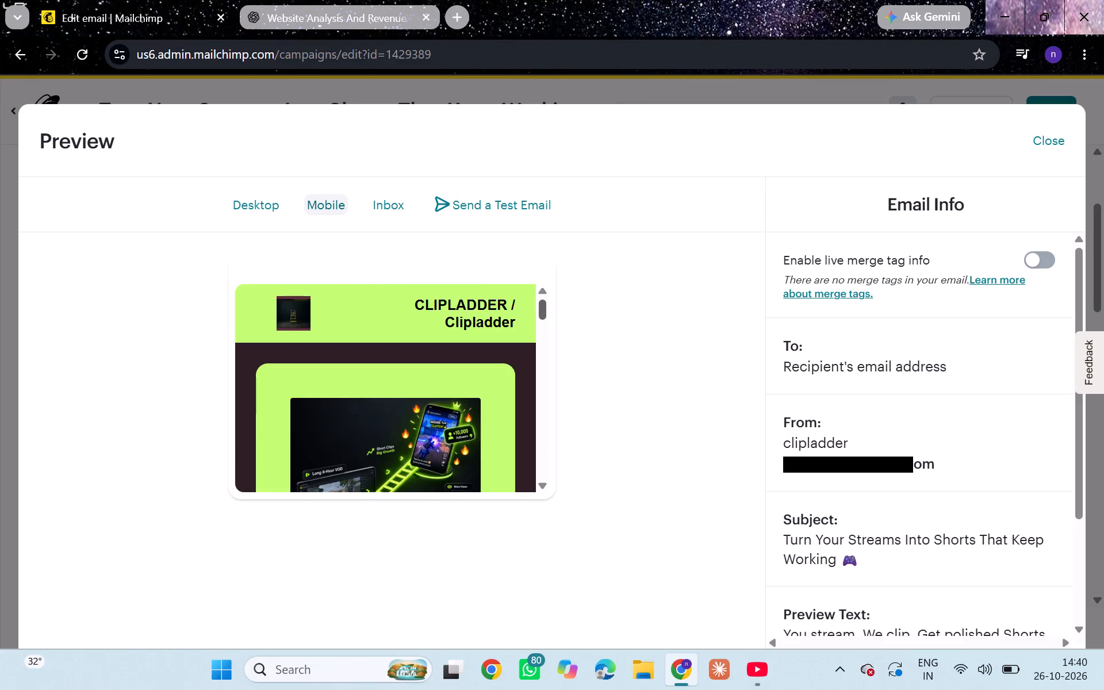
scroll(478, 390, "up", 1)
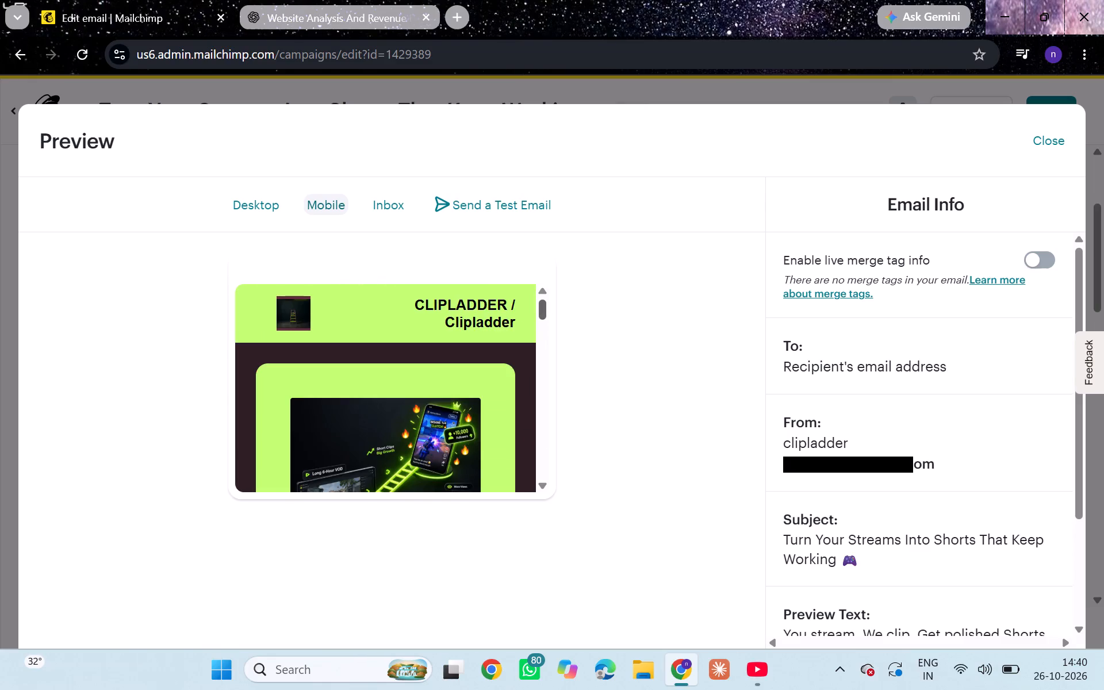
left_click(283, 302)
left_click(385, 208)
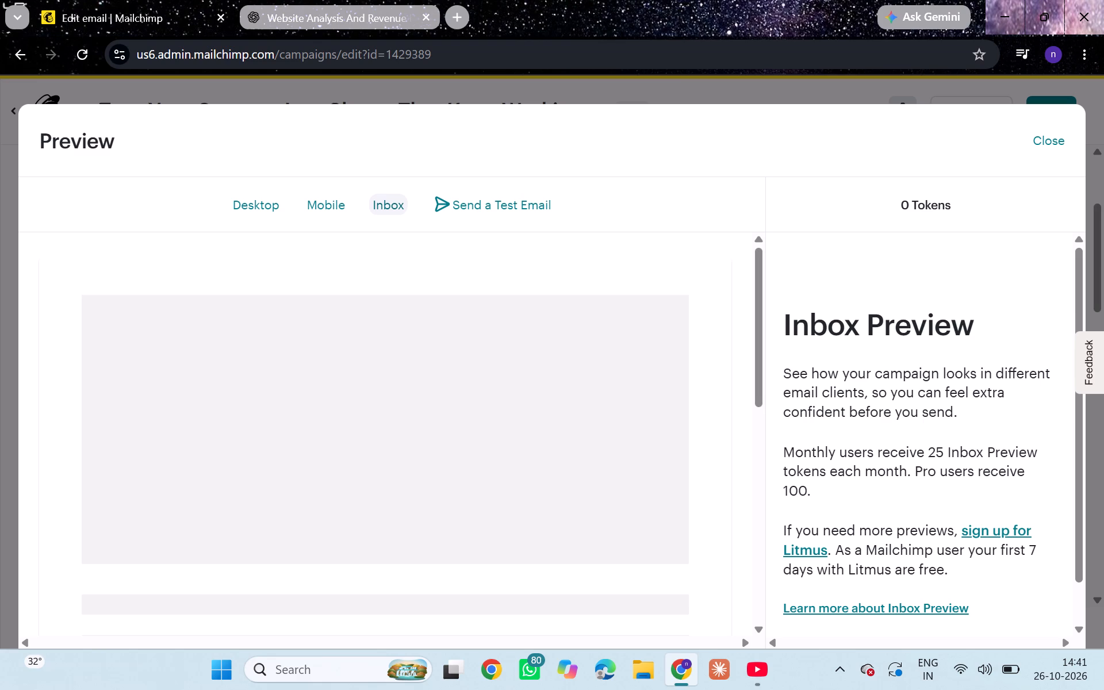
Send another test email of the campaign to the prefilled test address.
left_click(509, 201)
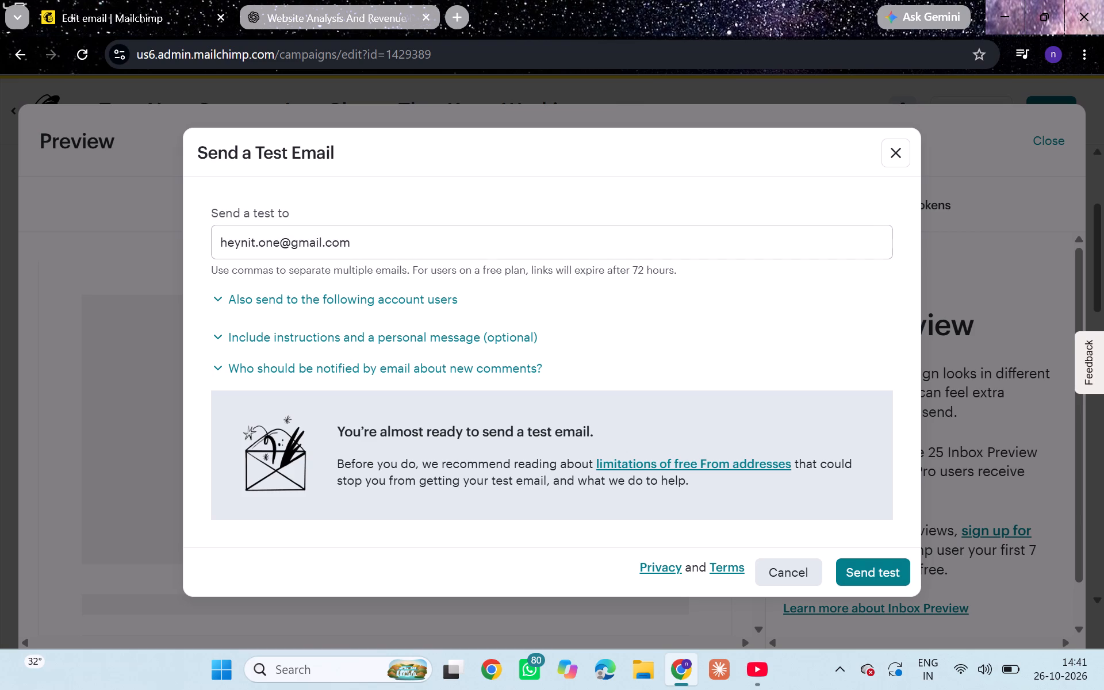
left_click(867, 578)
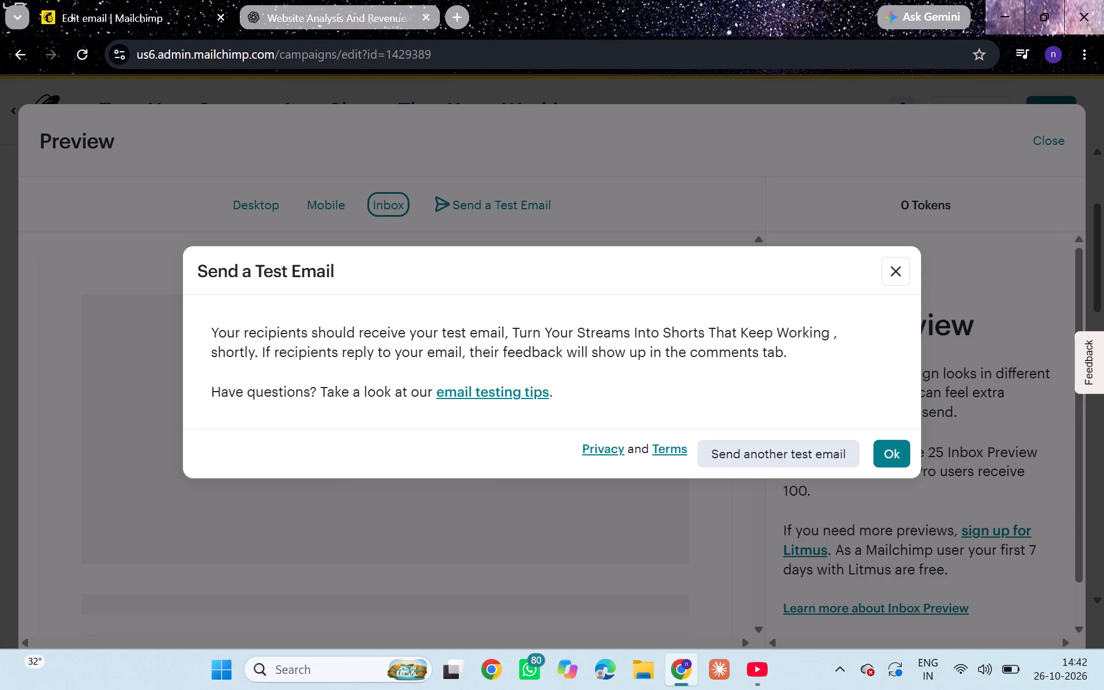
Dismiss the test email confirmation and examine the email's mobile preview again.
left_click(887, 622)
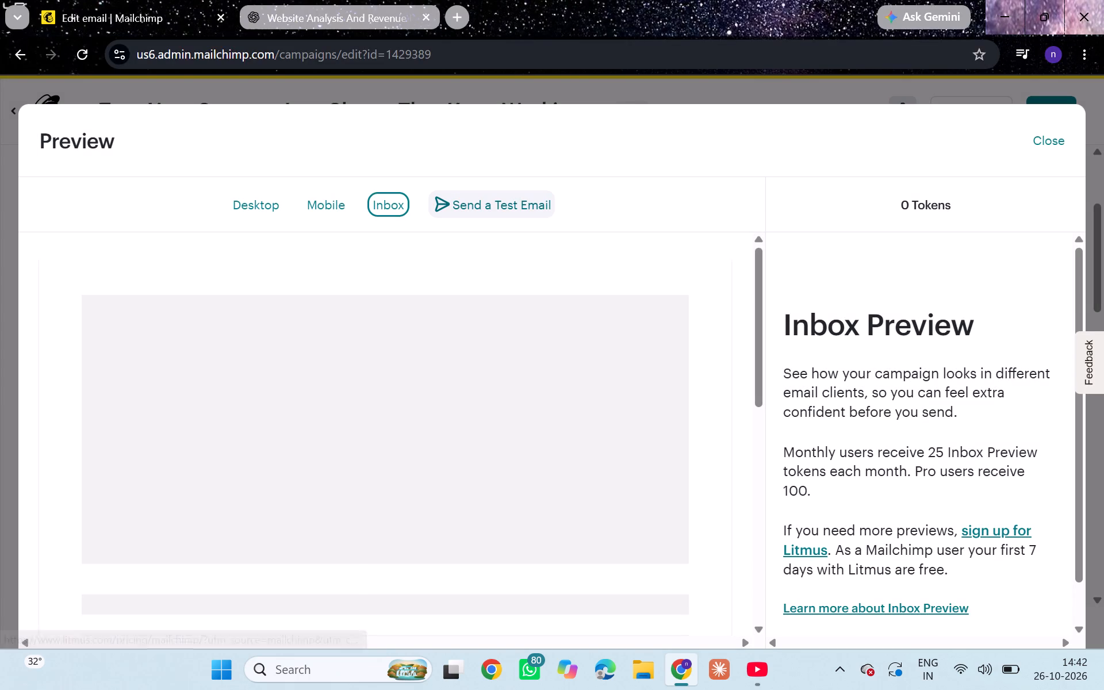
left_click(507, 291)
left_click(328, 209)
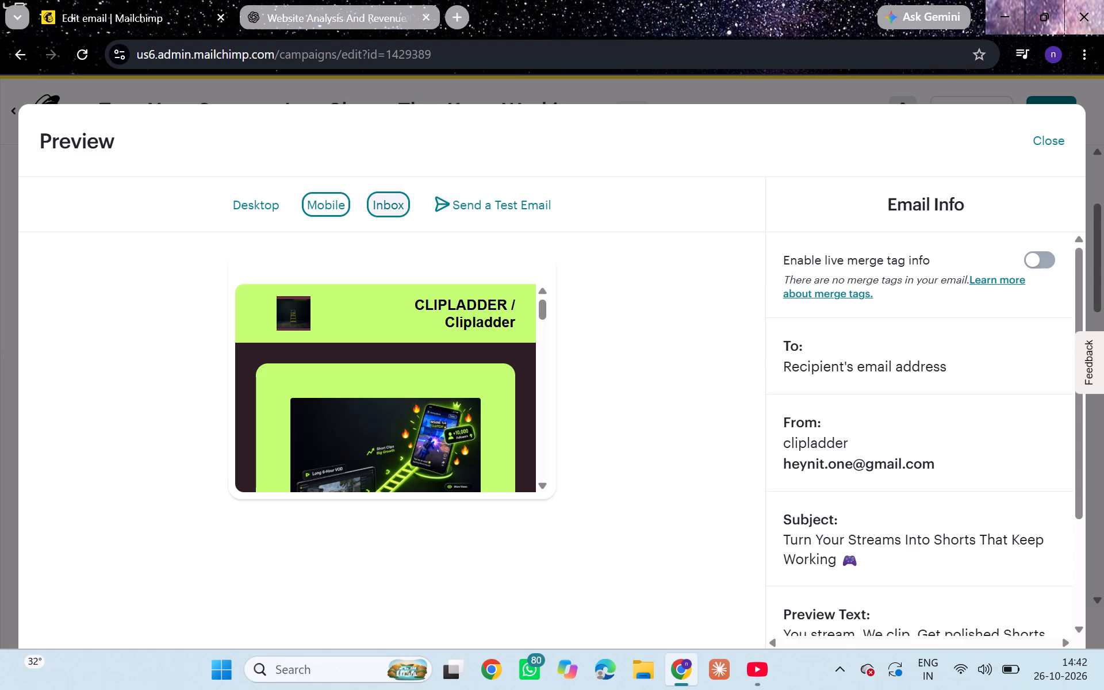
scroll(463, 320, "down", 1)
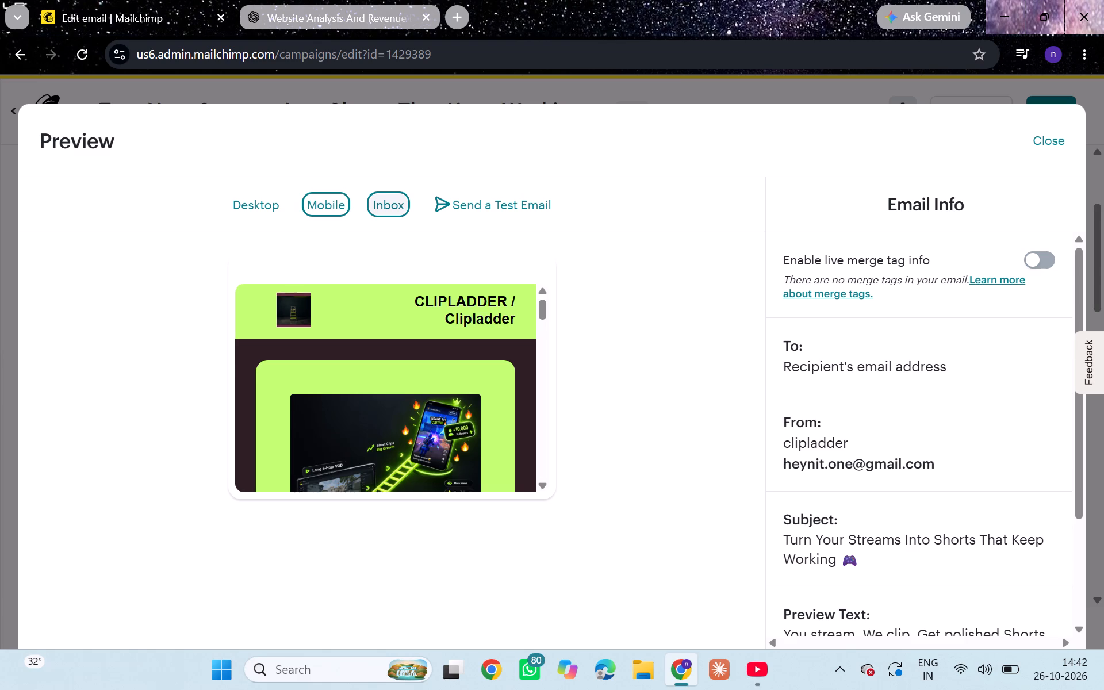
Look through the whole mobile preview of the Clipladder email, from header to footer, and close the preview.
scroll(463, 320, "down", 12)
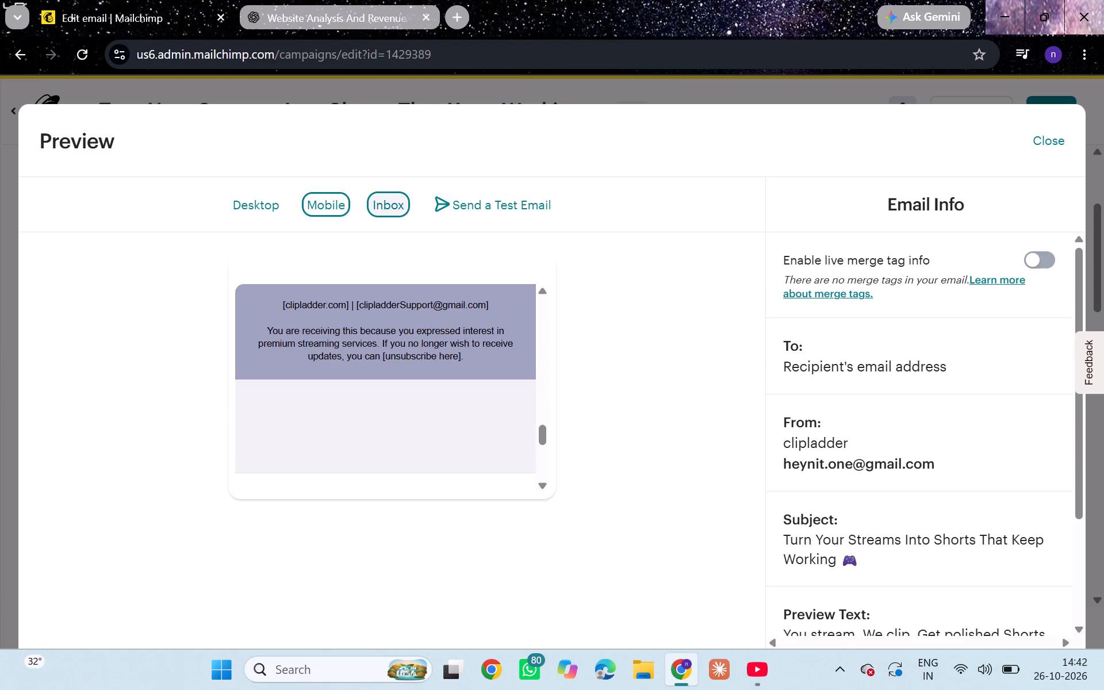
scroll(463, 320, "down", 3)
scroll(488, 0, "up", 3)
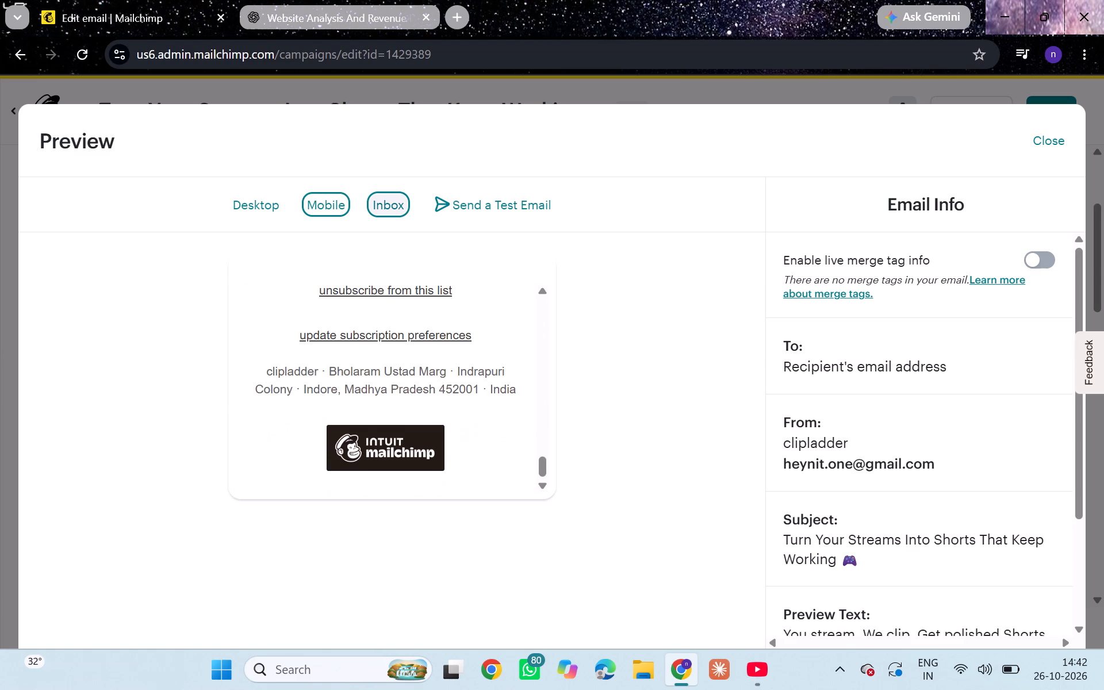
scroll(318, 356, "up", 17)
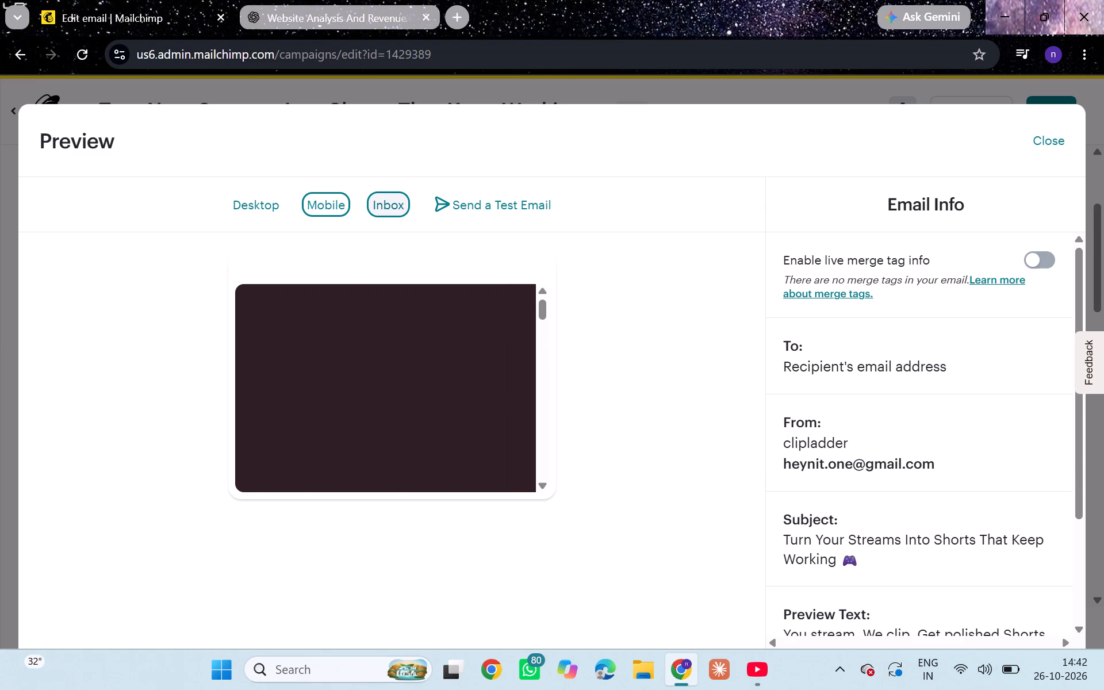
scroll(318, 354, "down", 1)
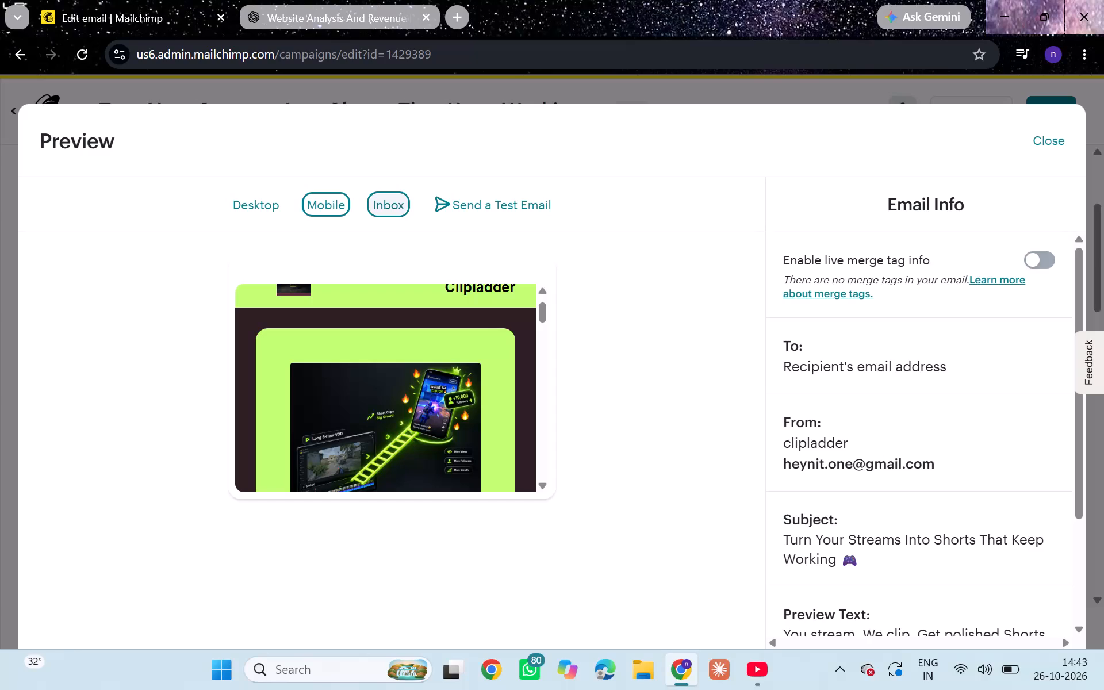
scroll(329, 340, "down", 4)
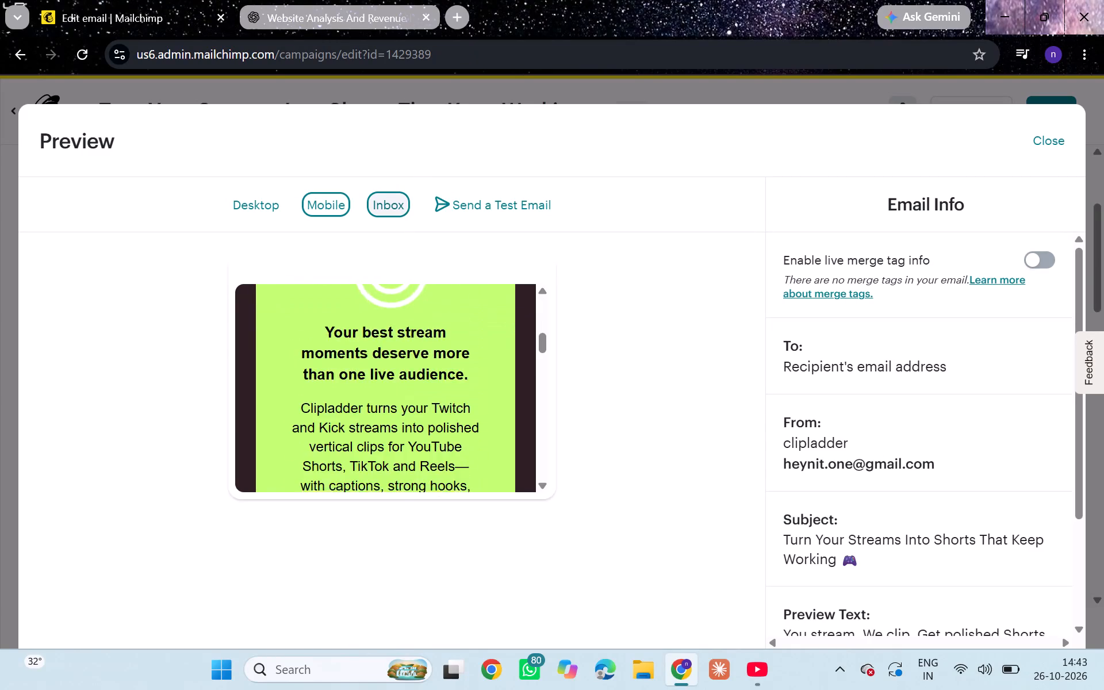
scroll(329, 340, "down", 8)
scroll(329, 340, "up", 5)
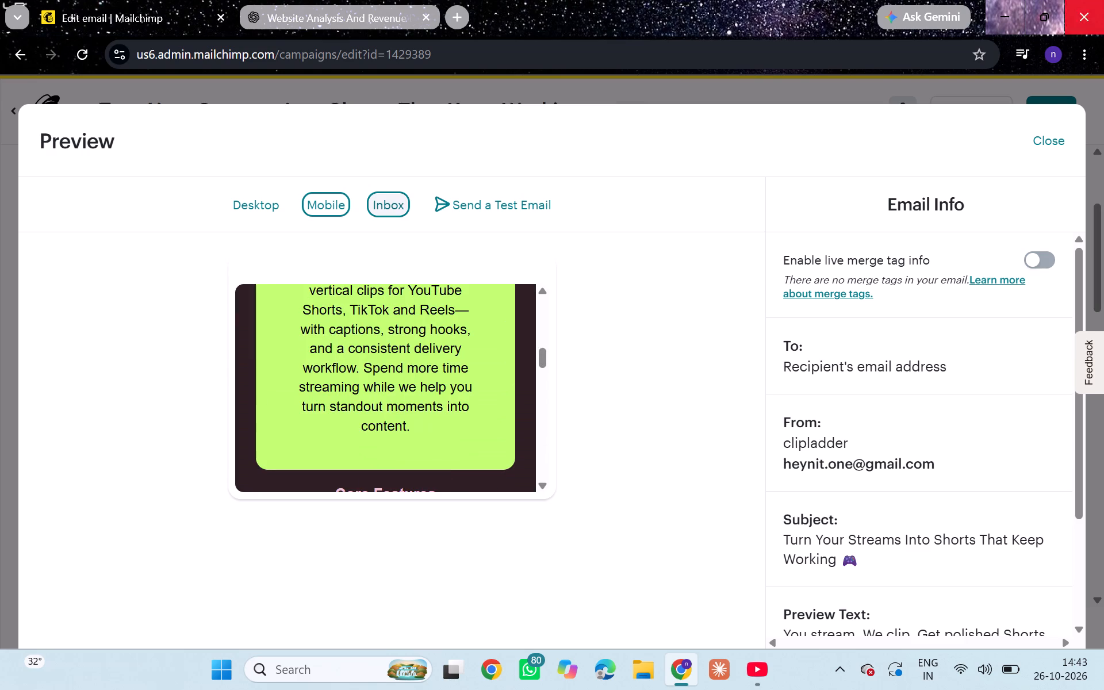
left_click(1044, 134)
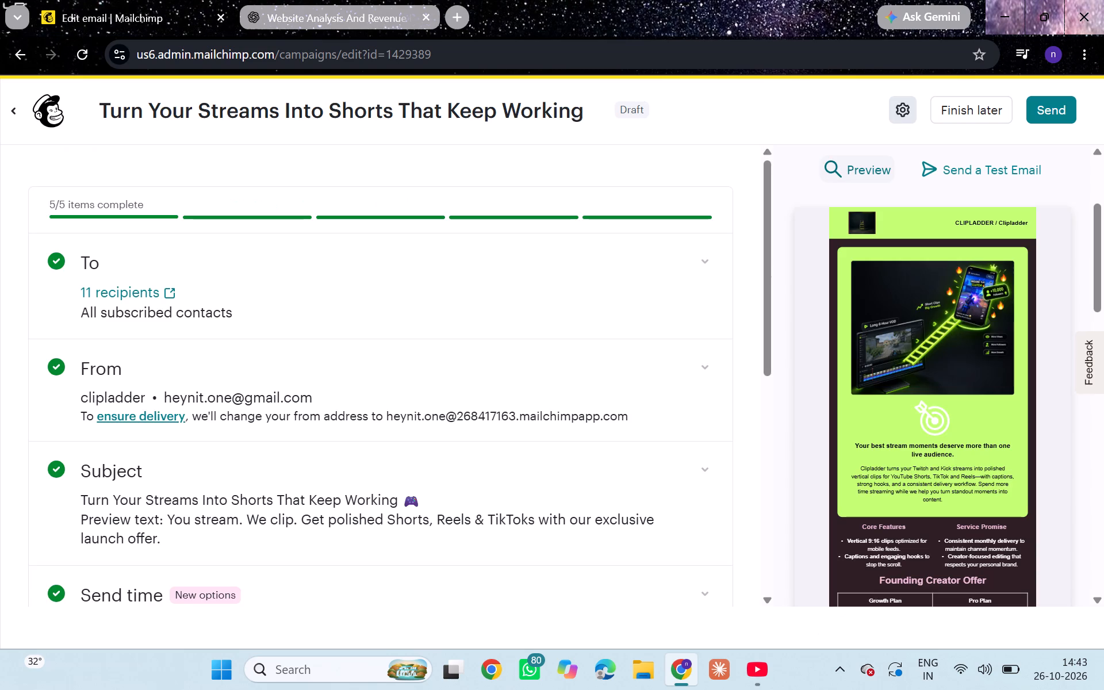
Review the campaign's recipients, sender, subject, send time and content sections, and examine the email thumbnail down to its footer.
scroll(477, 375, "up", 4)
scroll(477, 375, "down", 6)
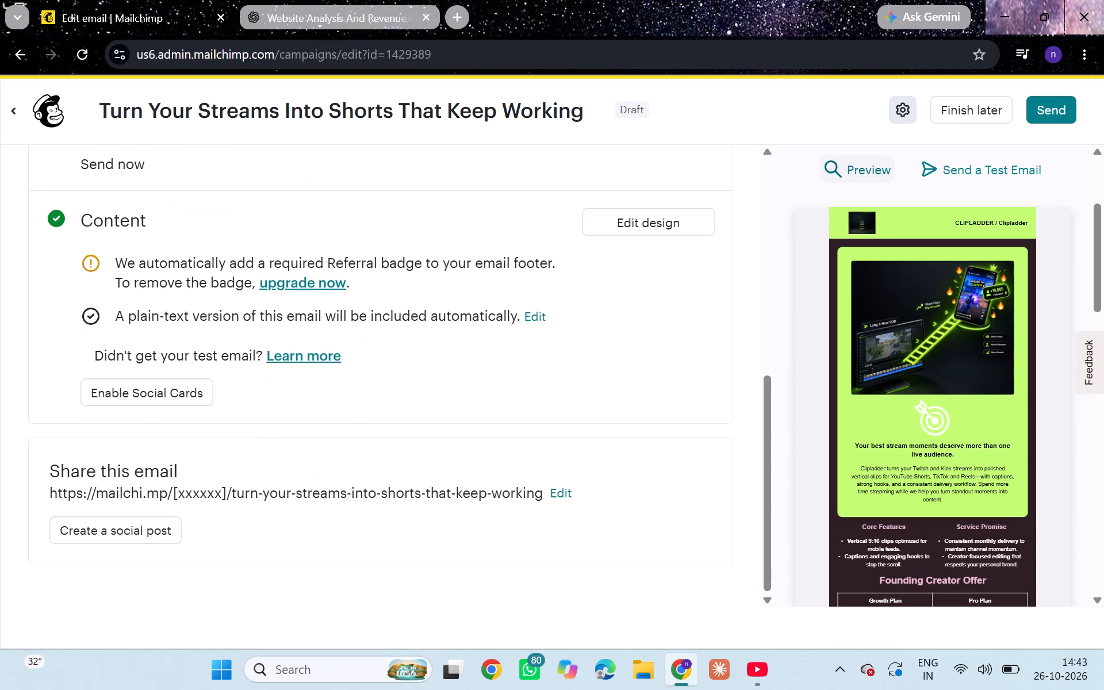
scroll(447, 401, "down", 1)
scroll(447, 401, "up", 1)
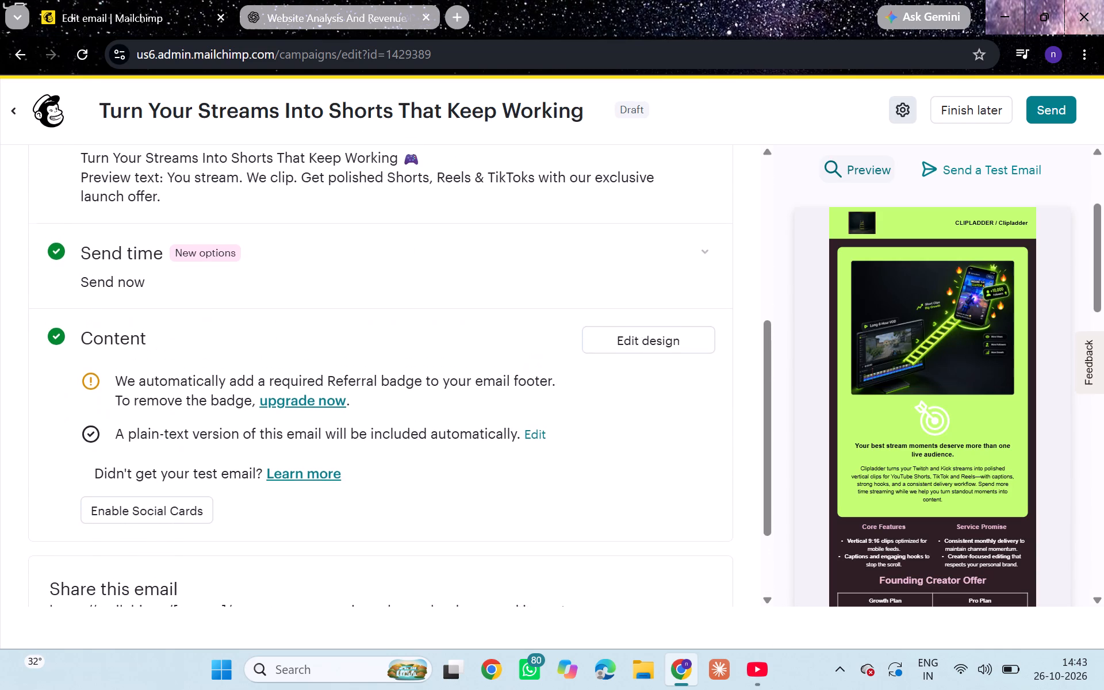
scroll(447, 401, "up", 1)
scroll(920, 459, "up", 2)
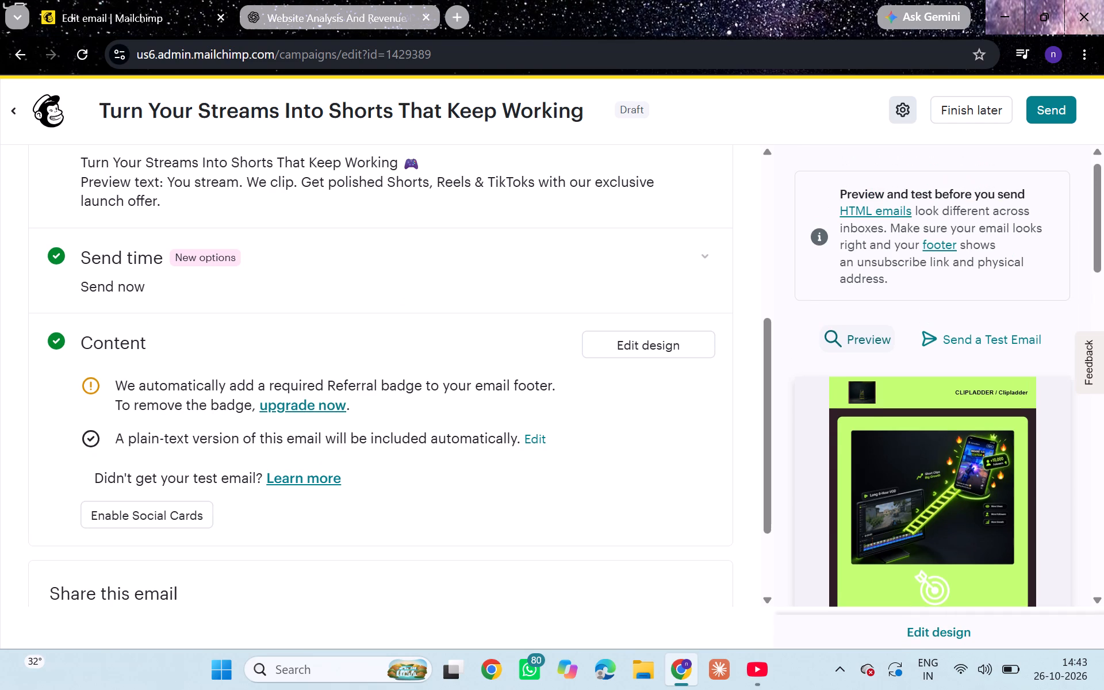
scroll(920, 459, "down", 1)
scroll(920, 459, "up", 5)
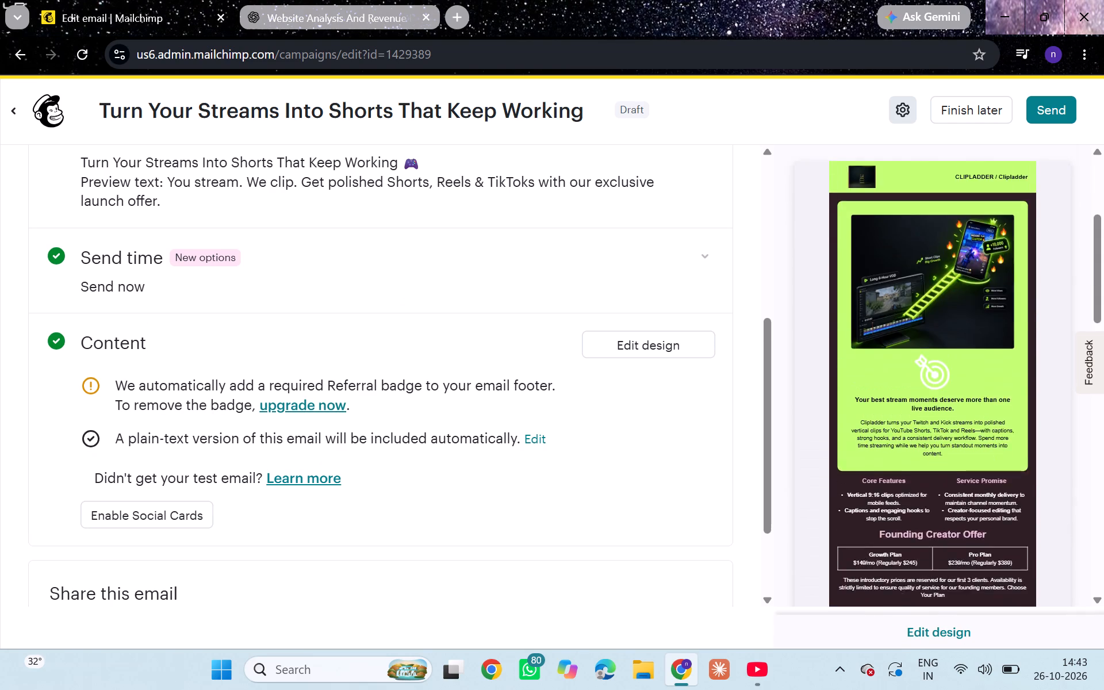
scroll(920, 459, "up", 5)
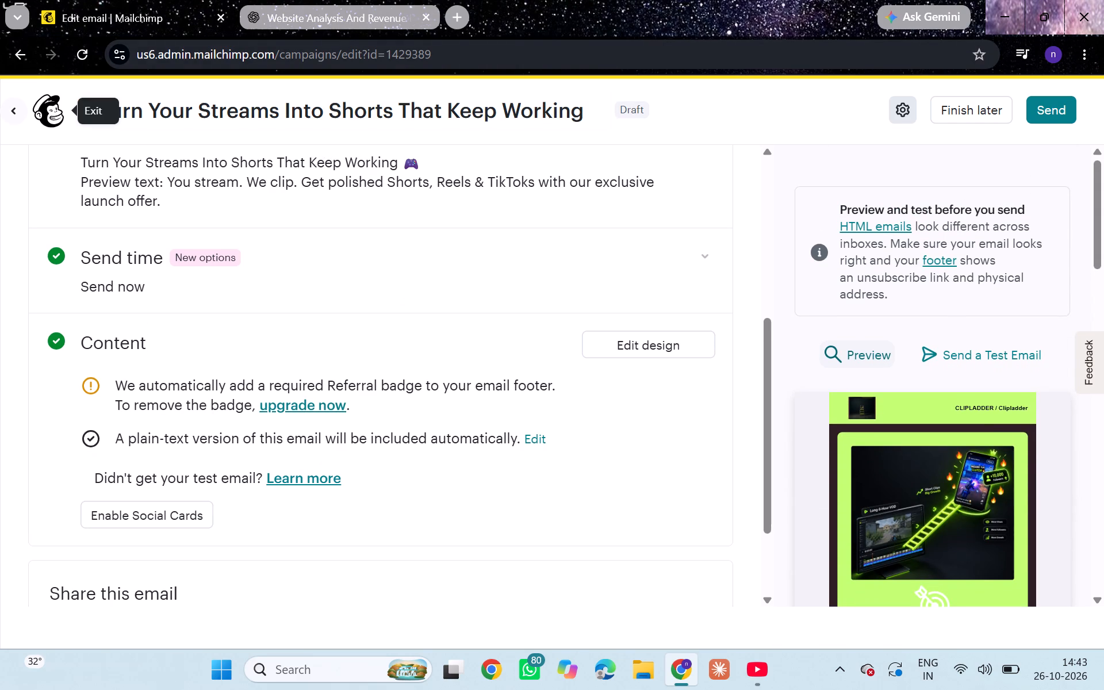
scroll(928, 435, "down", 3)
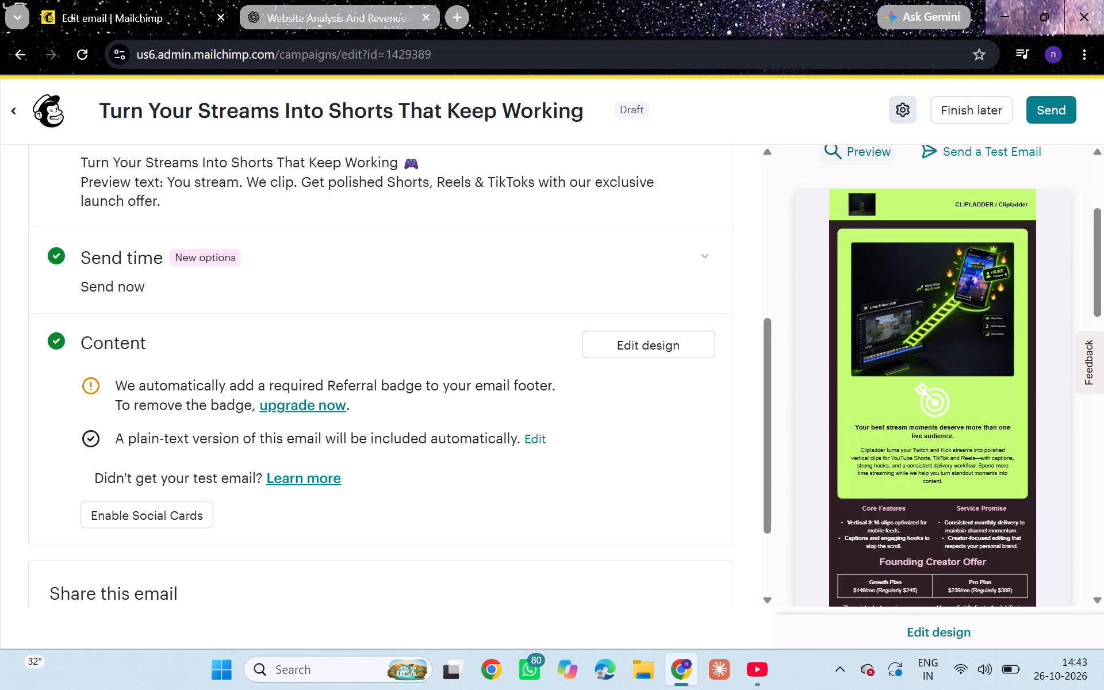
scroll(928, 435, "down", 2)
scroll(928, 435, "up", 4)
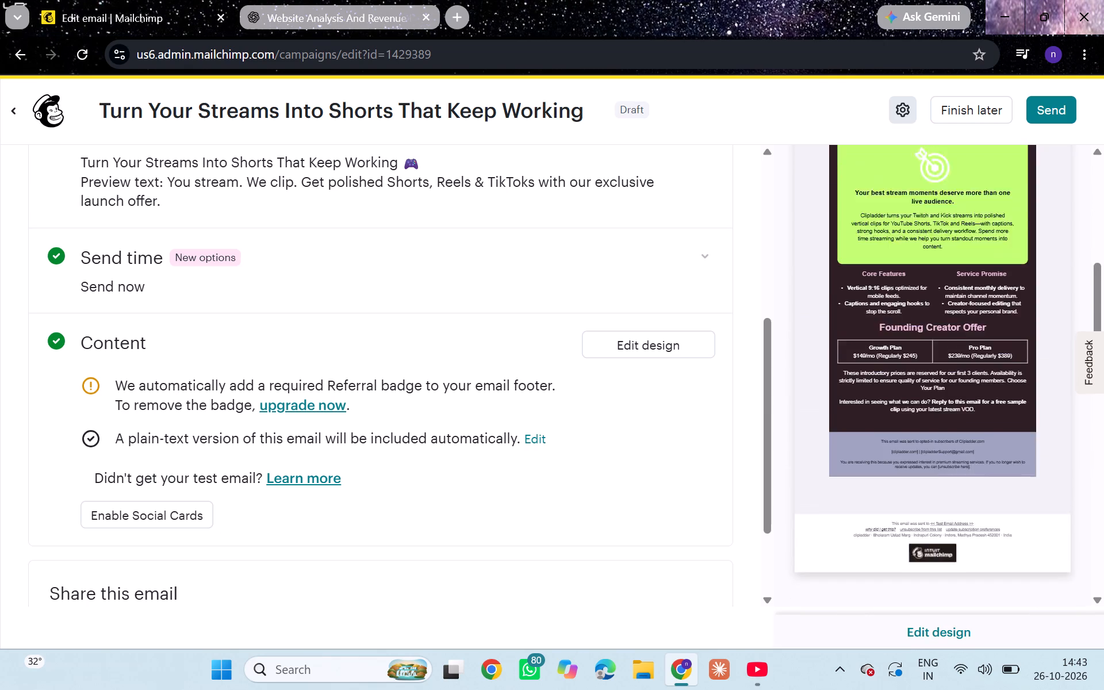
scroll(928, 435, "up", 12)
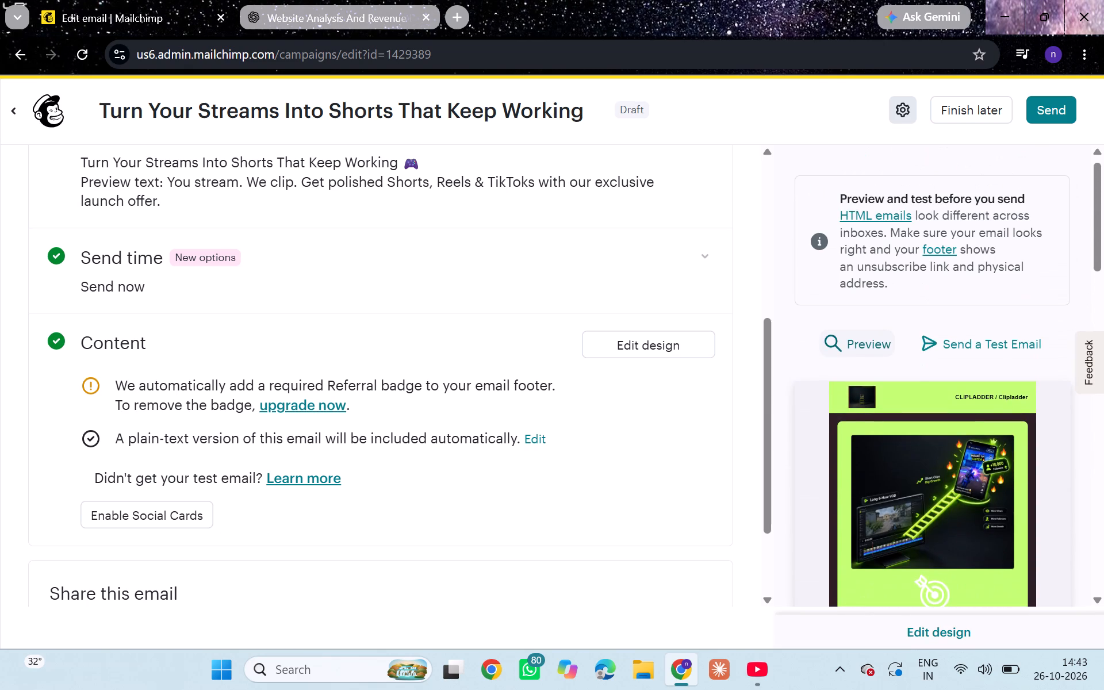
scroll(466, 401, "down", 4)
scroll(466, 401, "up", 3)
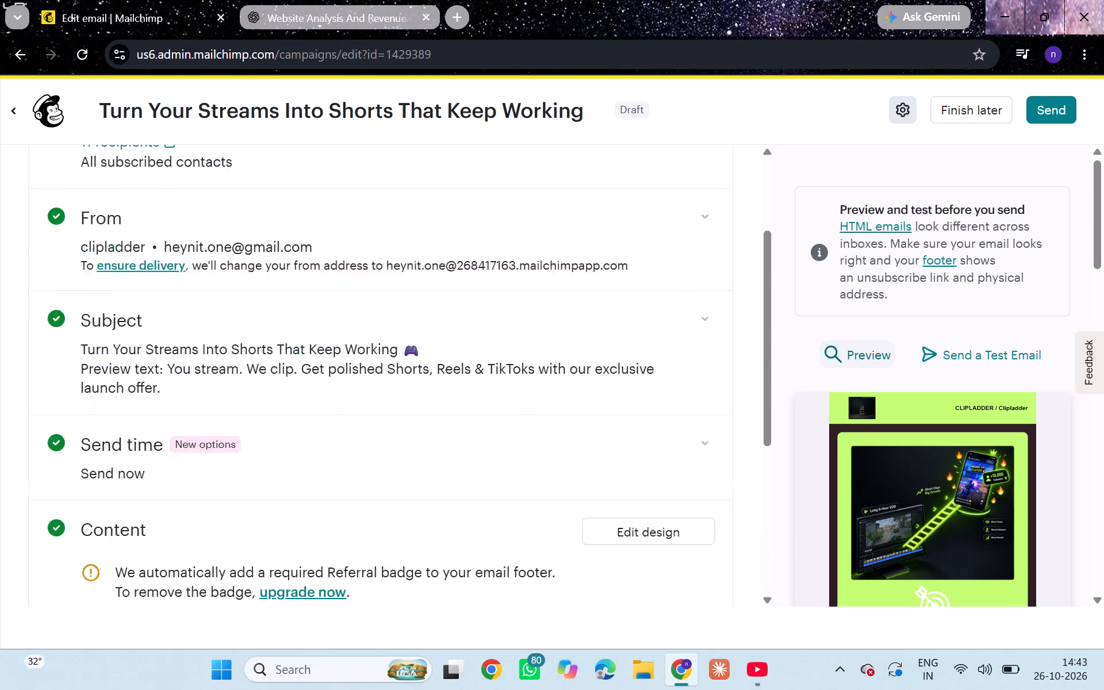
scroll(466, 401, "up", 2)
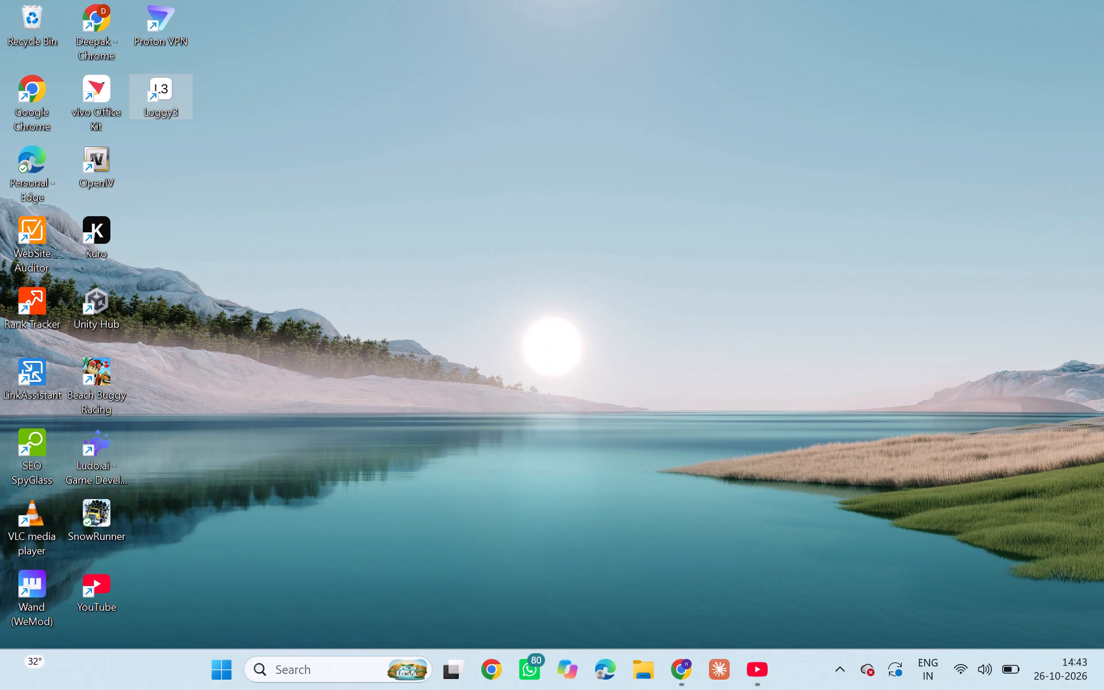
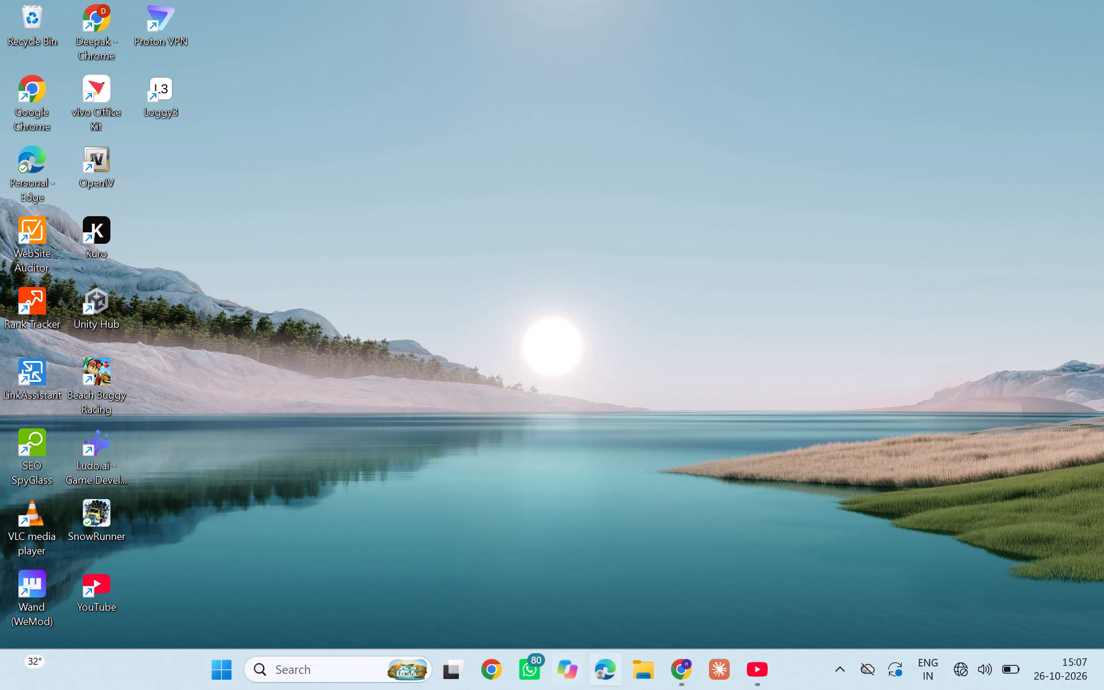
Switch to the YouTube app and close its window.
left_click(749, 687)
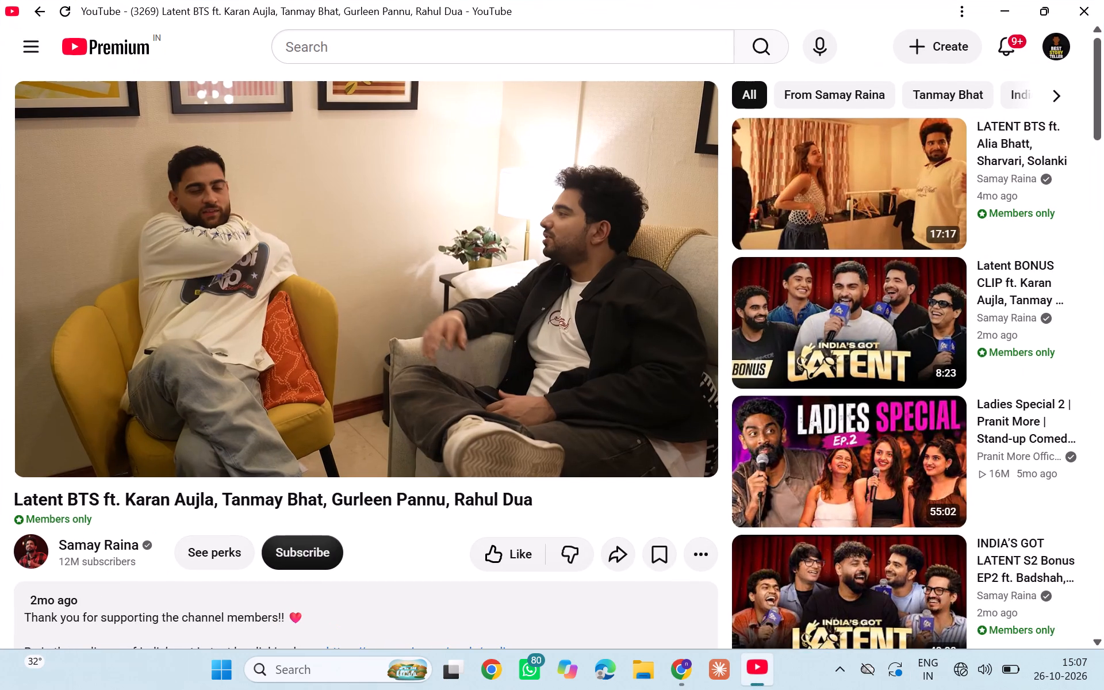
left_click(973, 680)
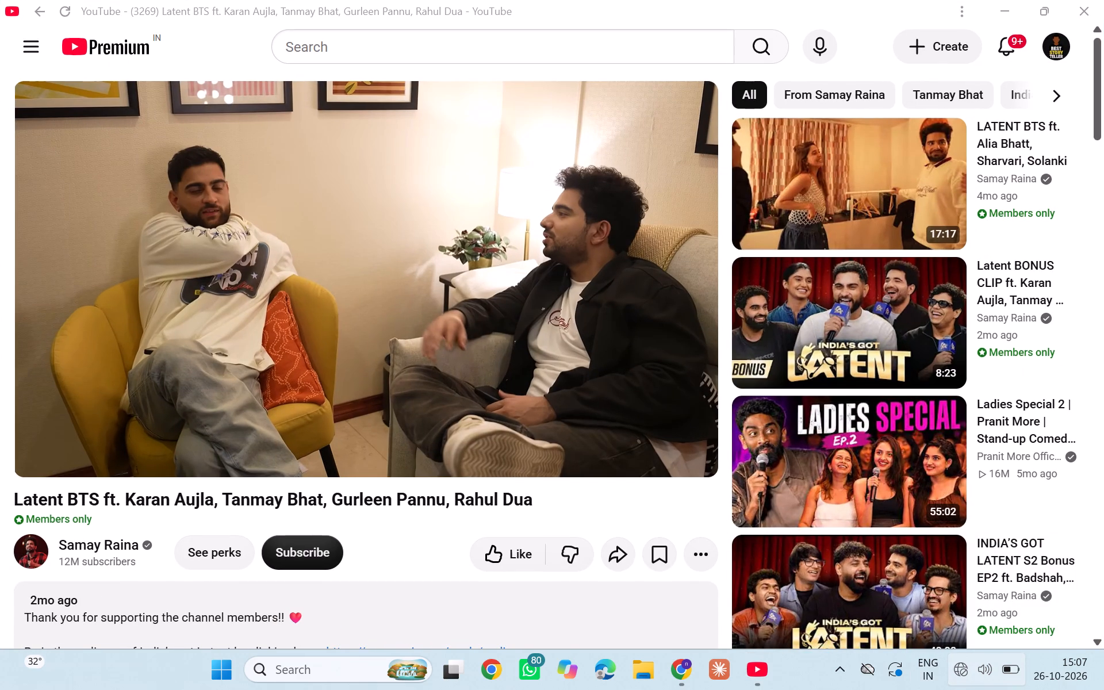
left_click(973, 680)
left_click(973, 680)
left_click(974, 686)
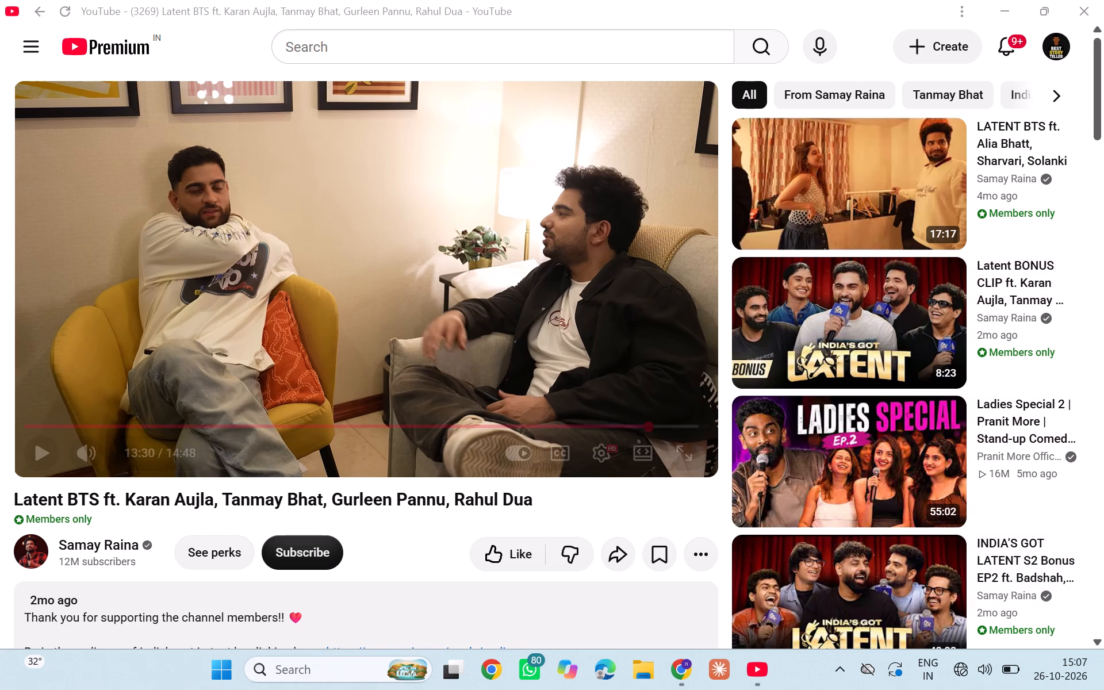
left_click(1103, 0)
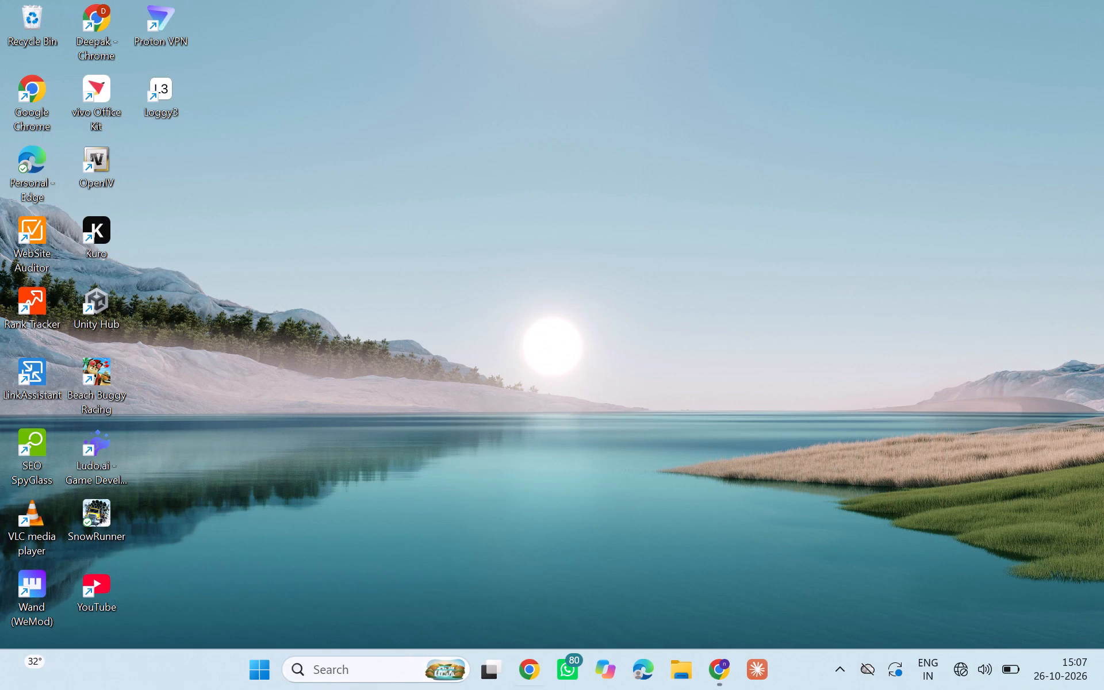
Open a Chrome window and begin entering a Google search for "what is the meaning", restarting the mistyped query.
left_click(533, 662)
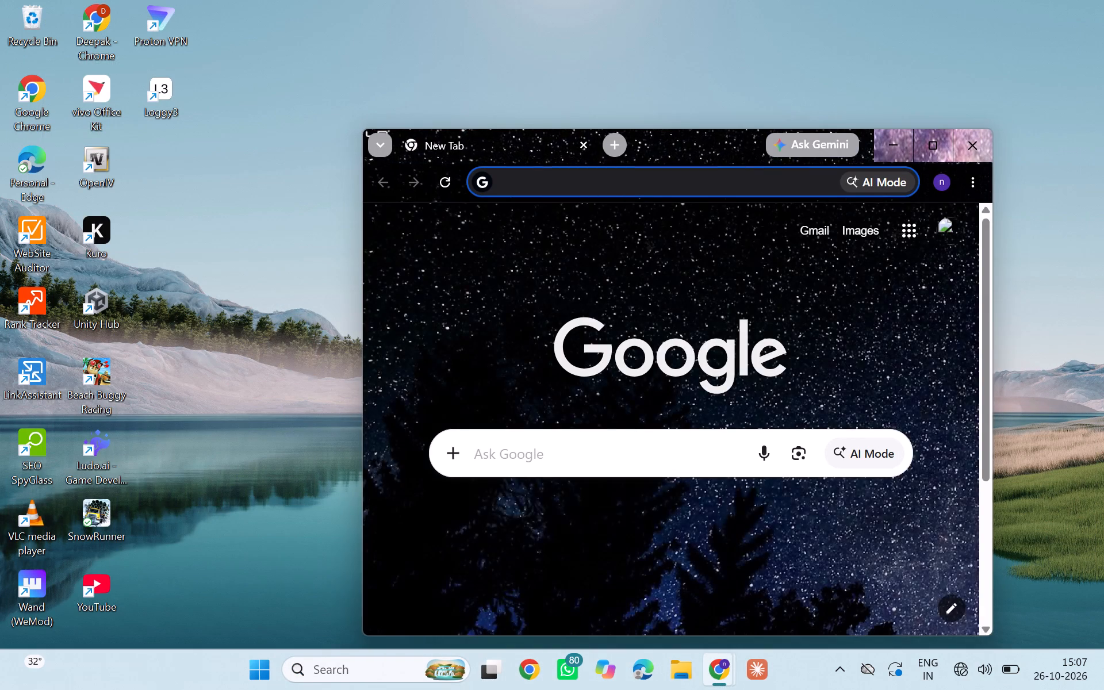
left_click(550, 466)
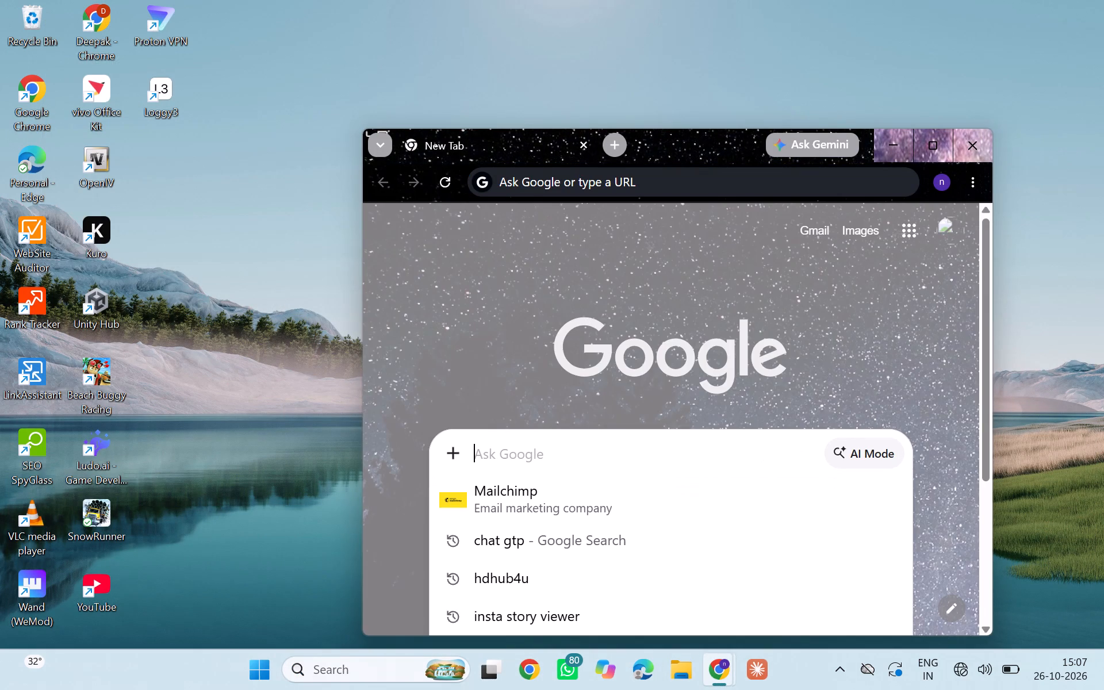
type("WHAT 9IS THE MEANINIG")
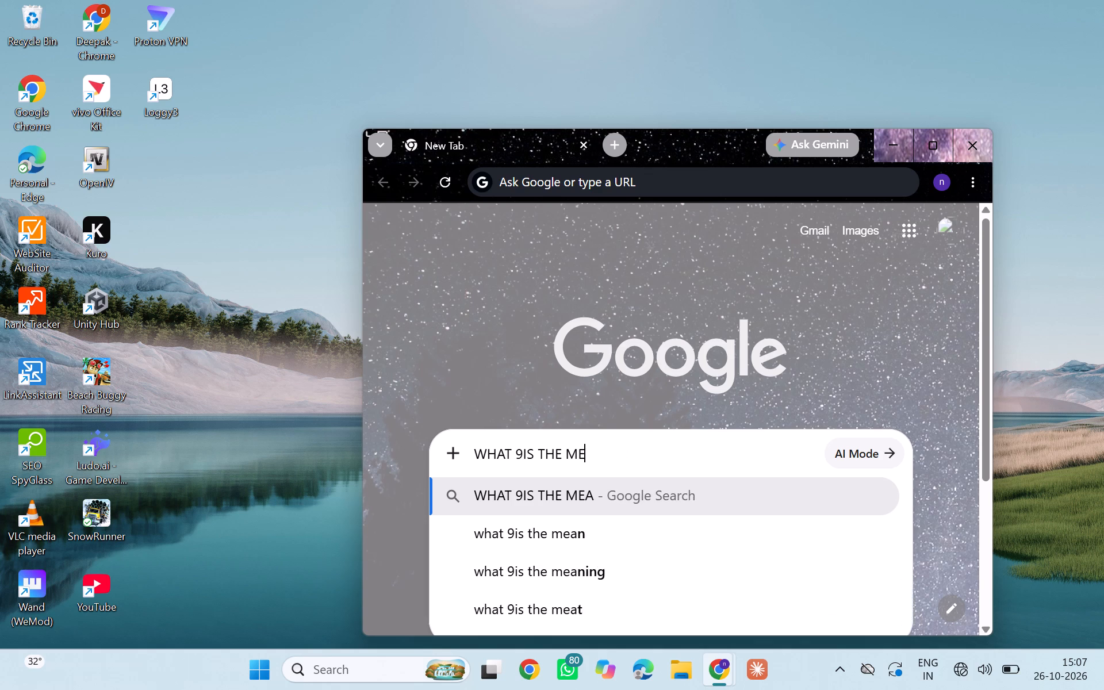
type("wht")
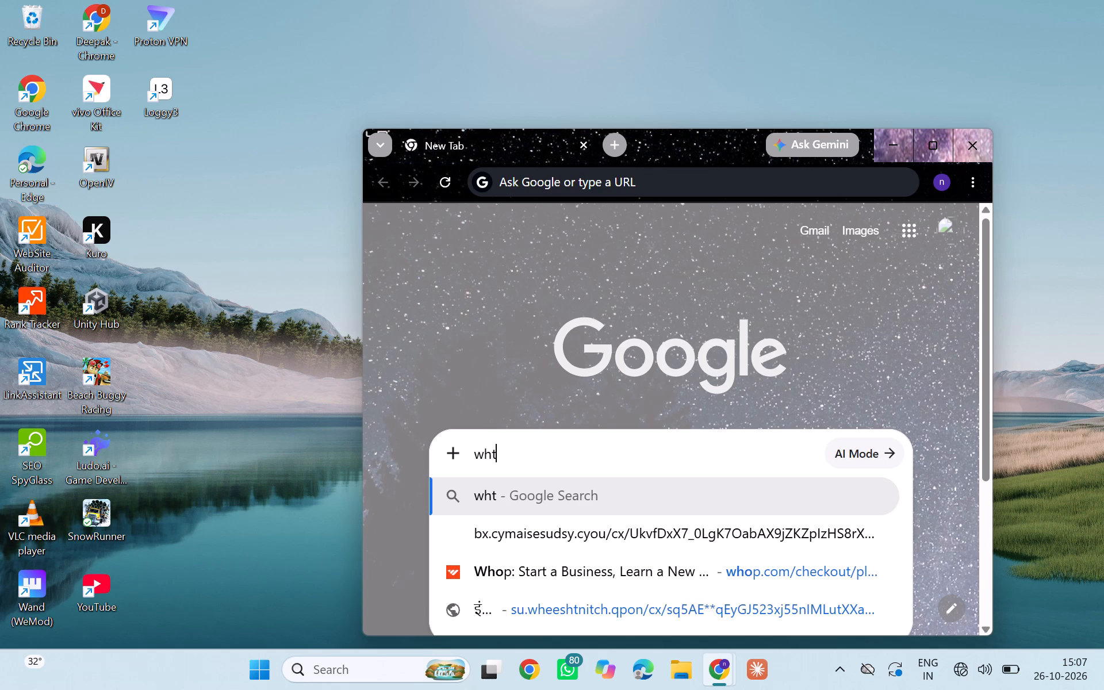
Complete the Google query as "what is the meaning of the servicalation" and run the search.
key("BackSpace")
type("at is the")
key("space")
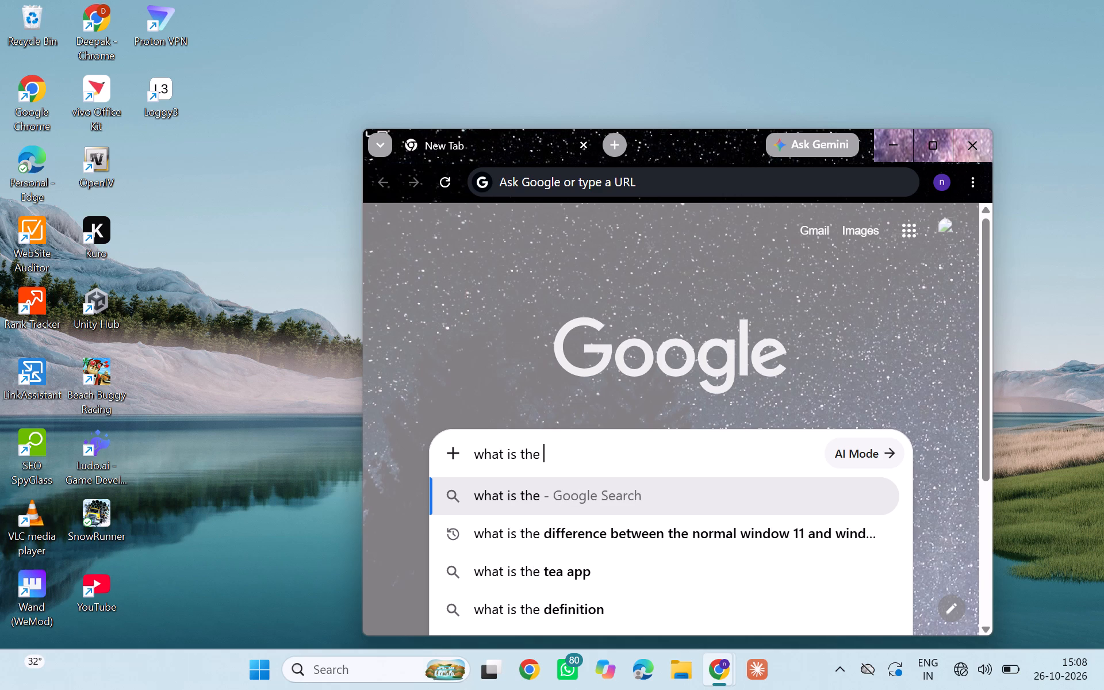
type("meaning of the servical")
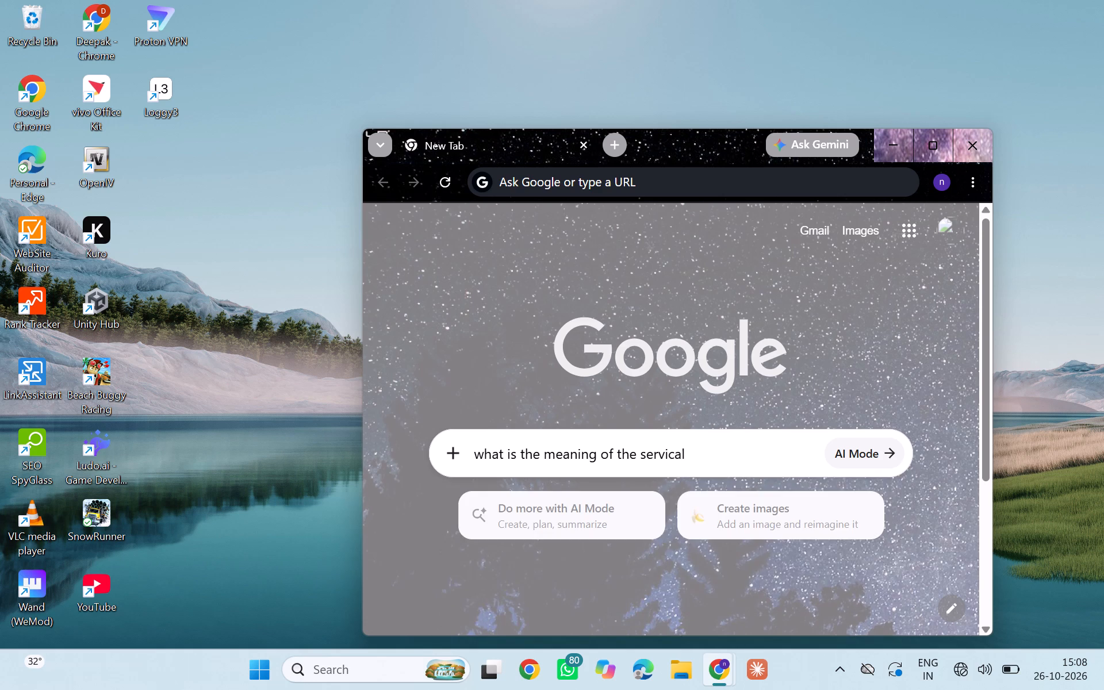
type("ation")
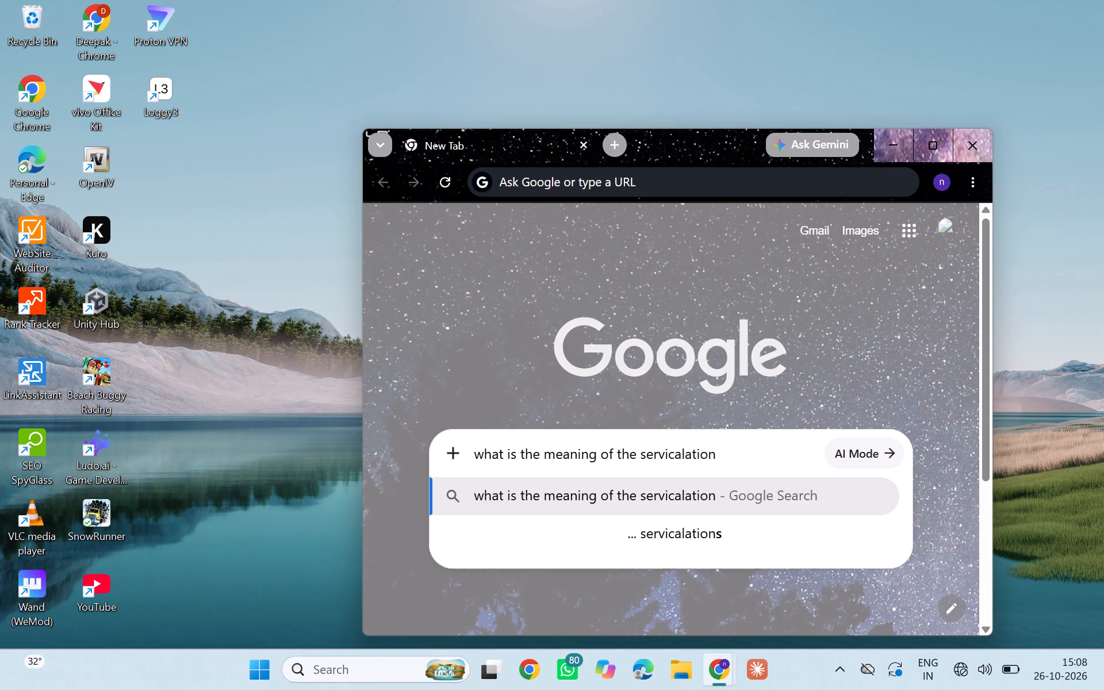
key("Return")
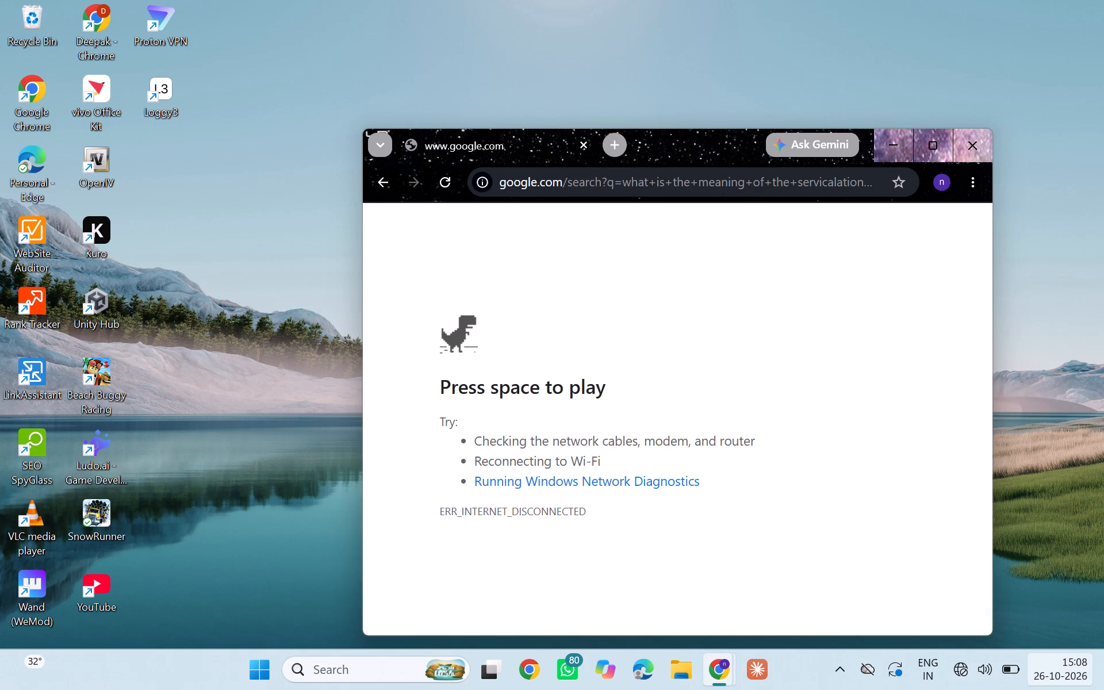
Check the Wi-Fi status in the system quick settings and close the Chrome search window.
left_click(984, 687)
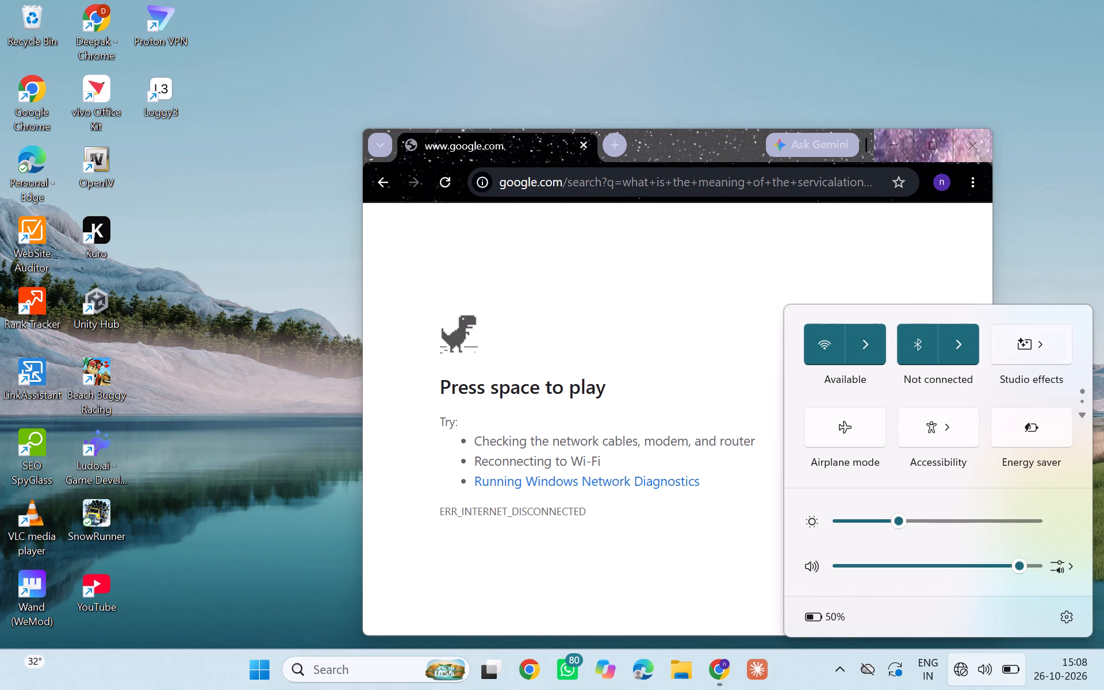
left_click(973, 137)
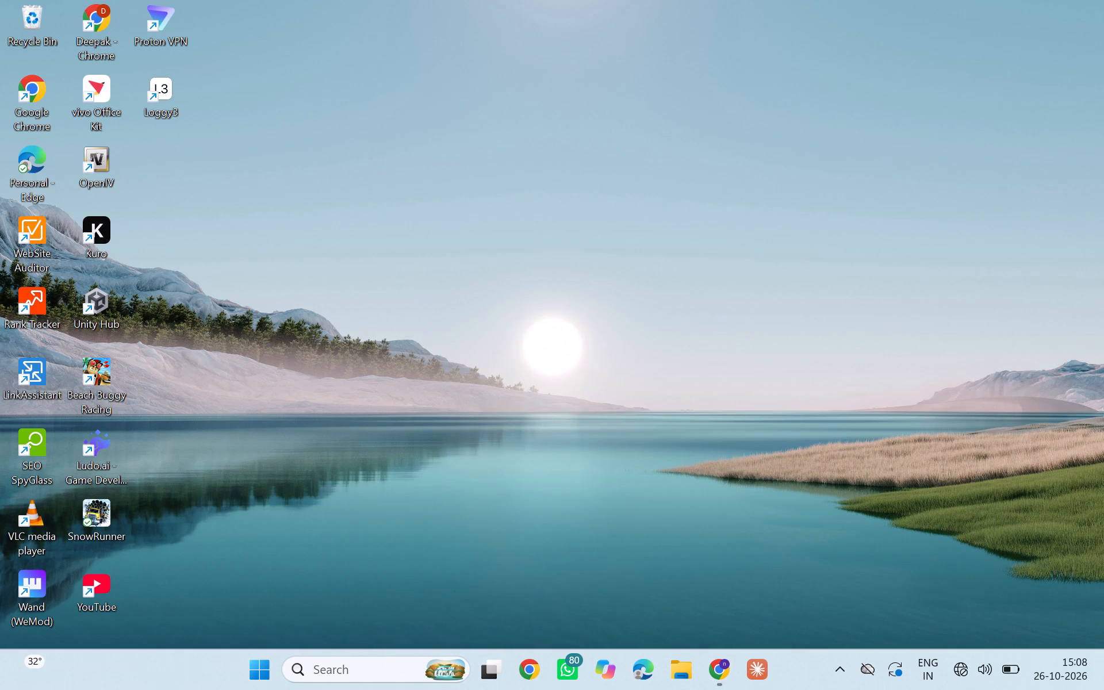
Open the list of available Wi-Fi networks, check the laptop's connection, and close the list.
left_click(974, 689)
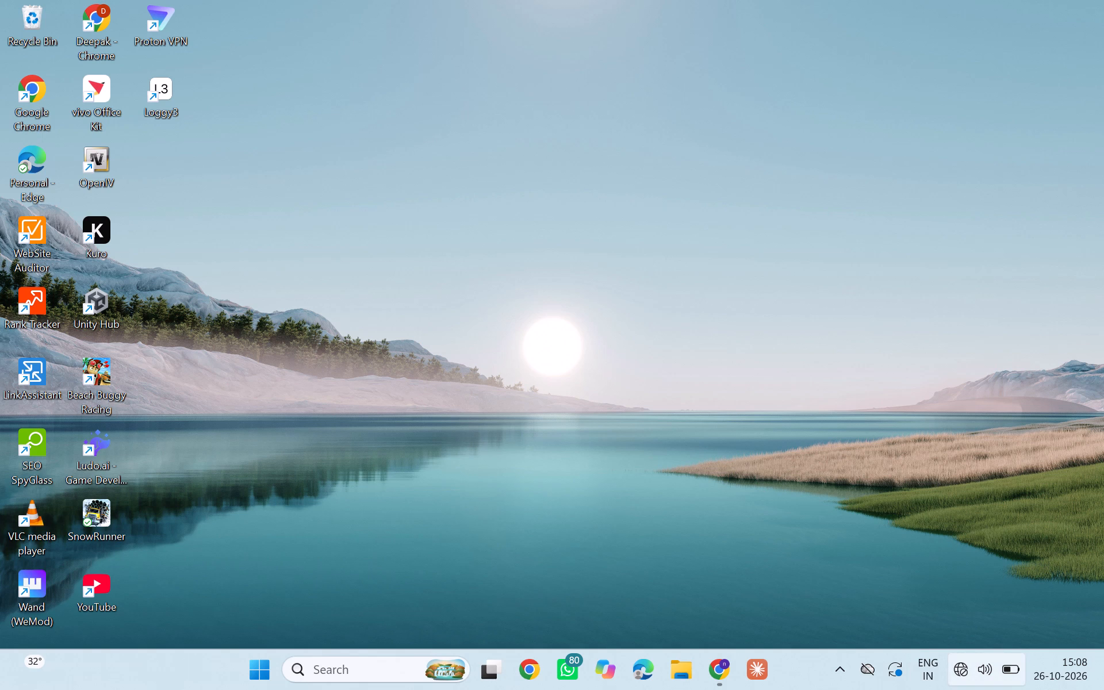
left_click(984, 677)
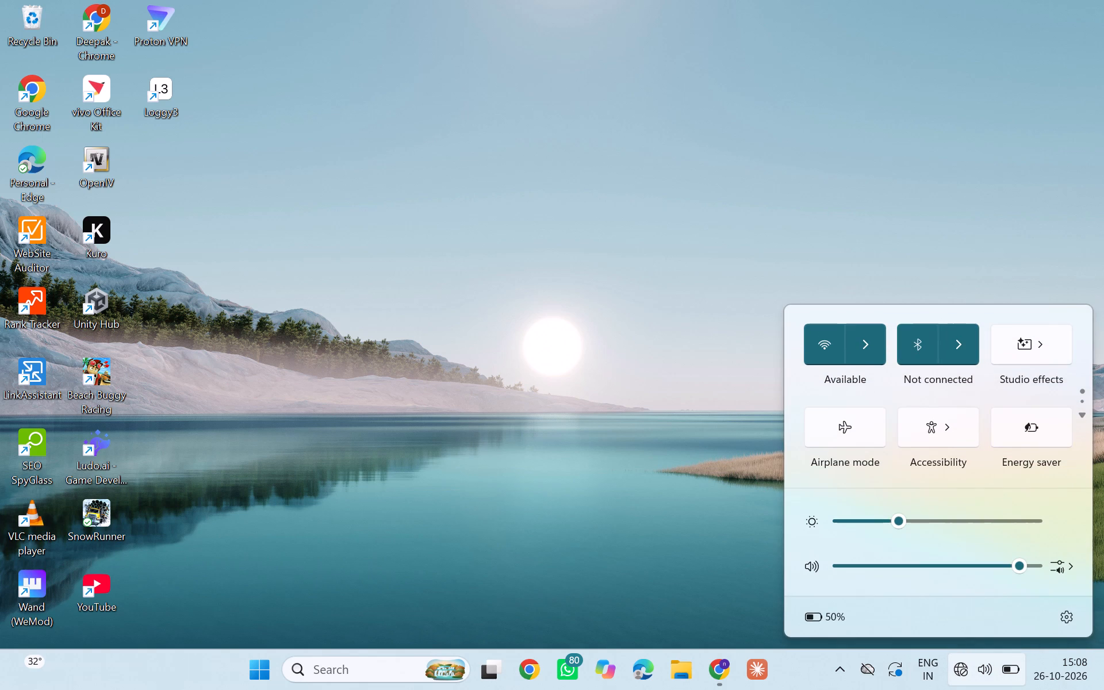
left_click(871, 358)
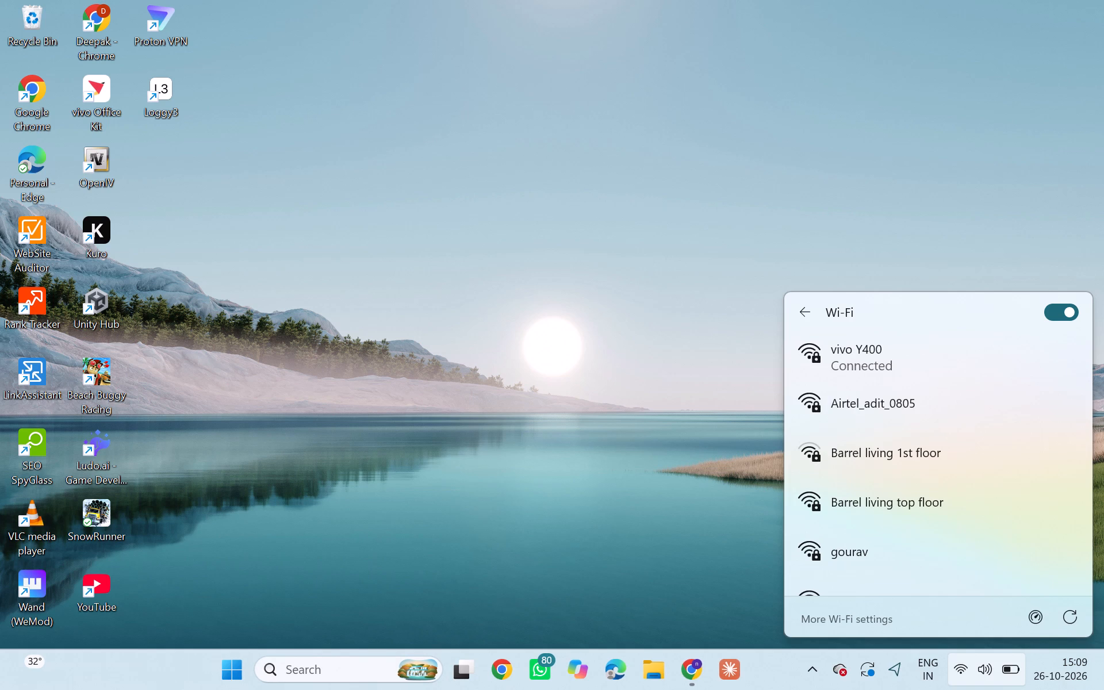
left_click(898, 195)
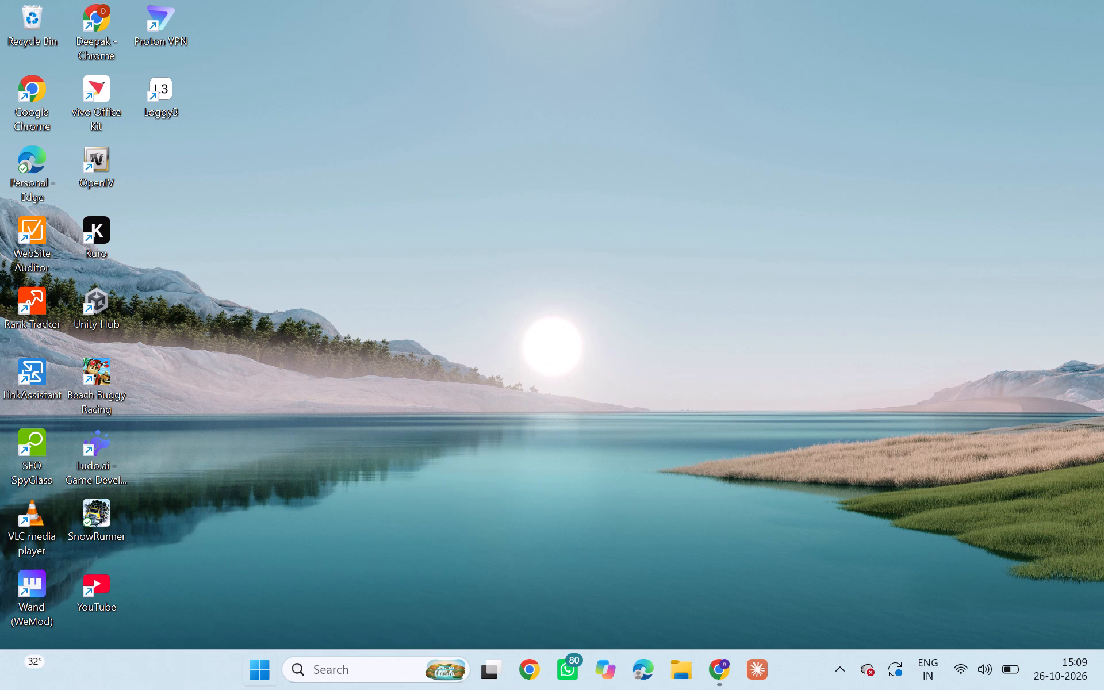
Refresh the Windows desktop.
right_click(865, 152)
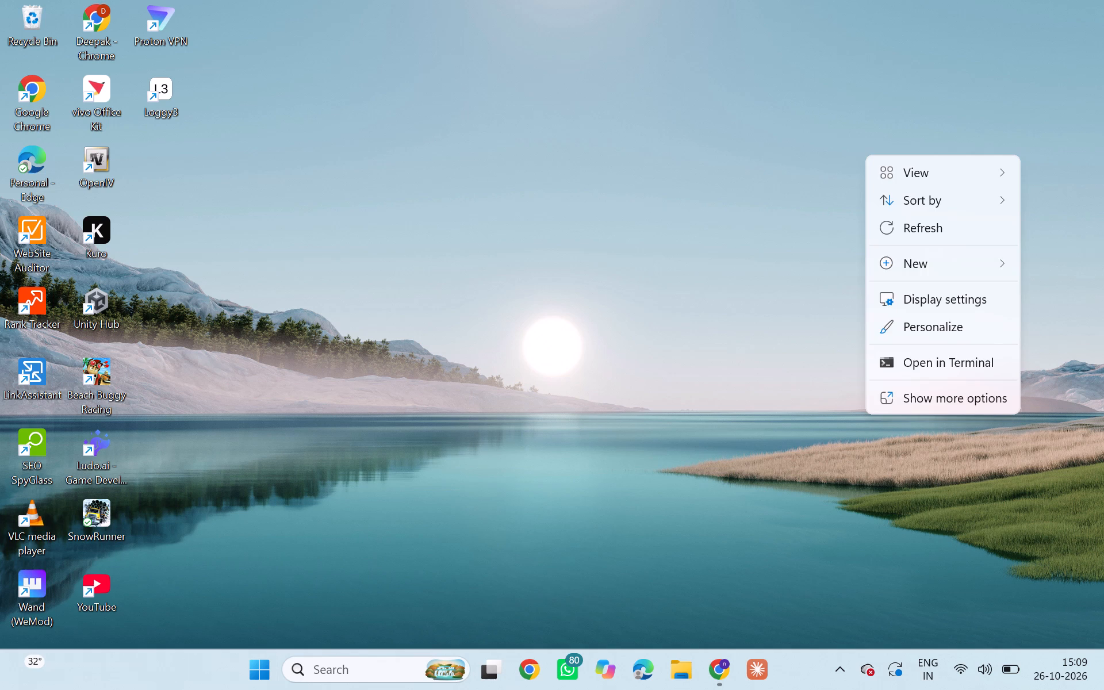
left_click(954, 227)
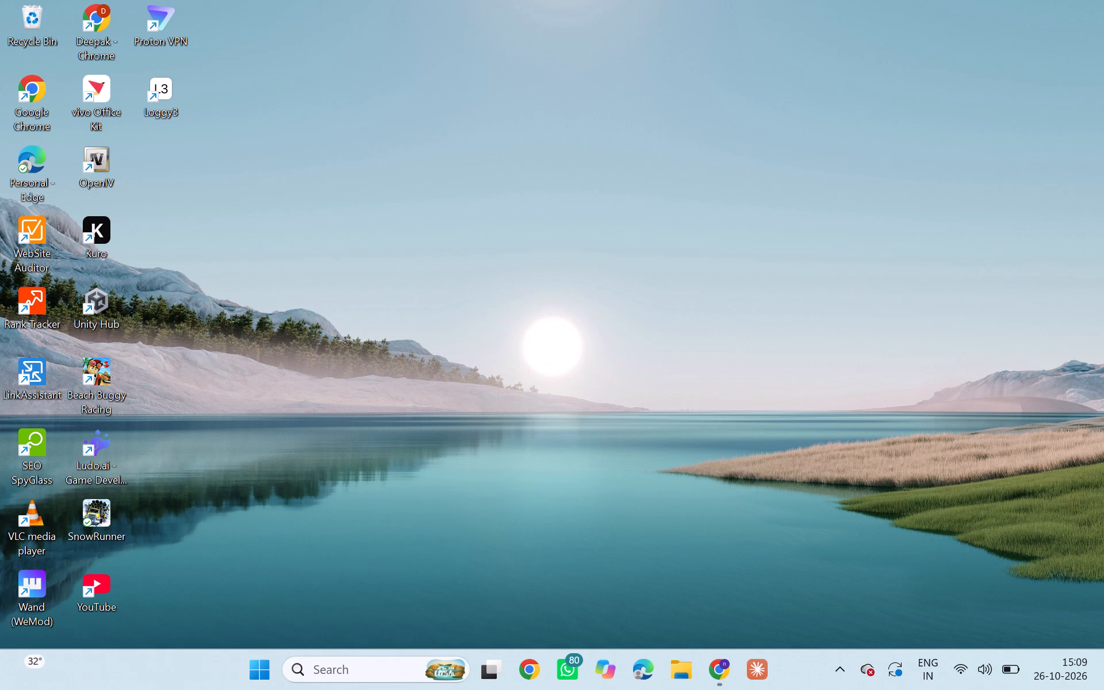
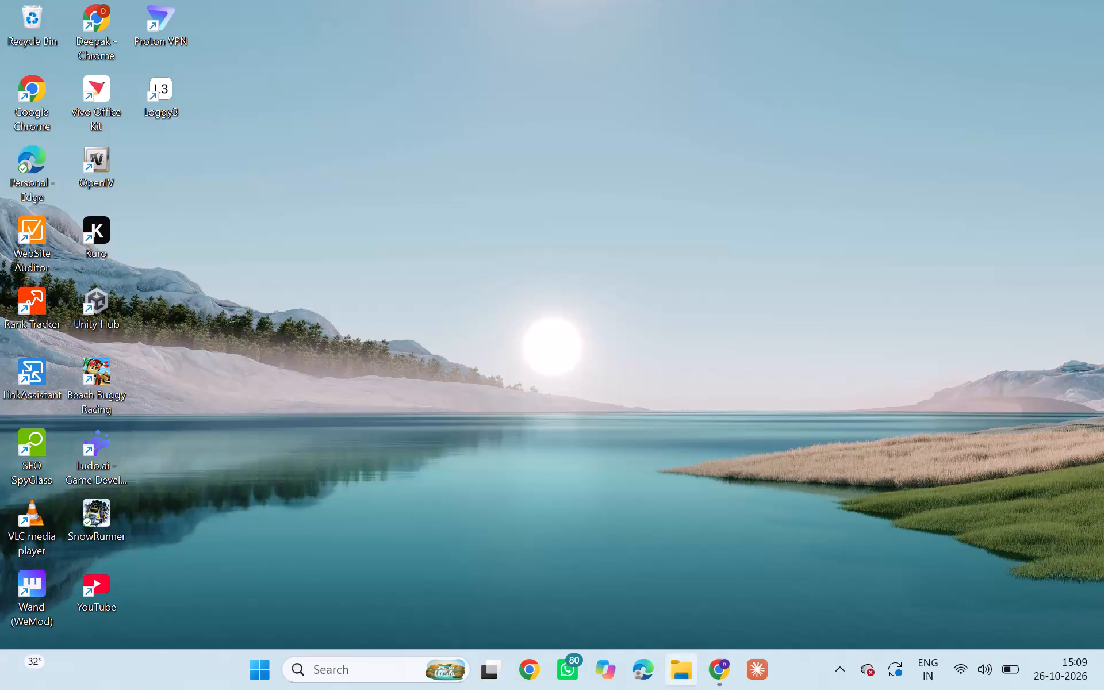
Switch to the Chrome window with the Mailchimp campaign, look over its setup sections down to Share this email, and close the window.
left_click(704, 670)
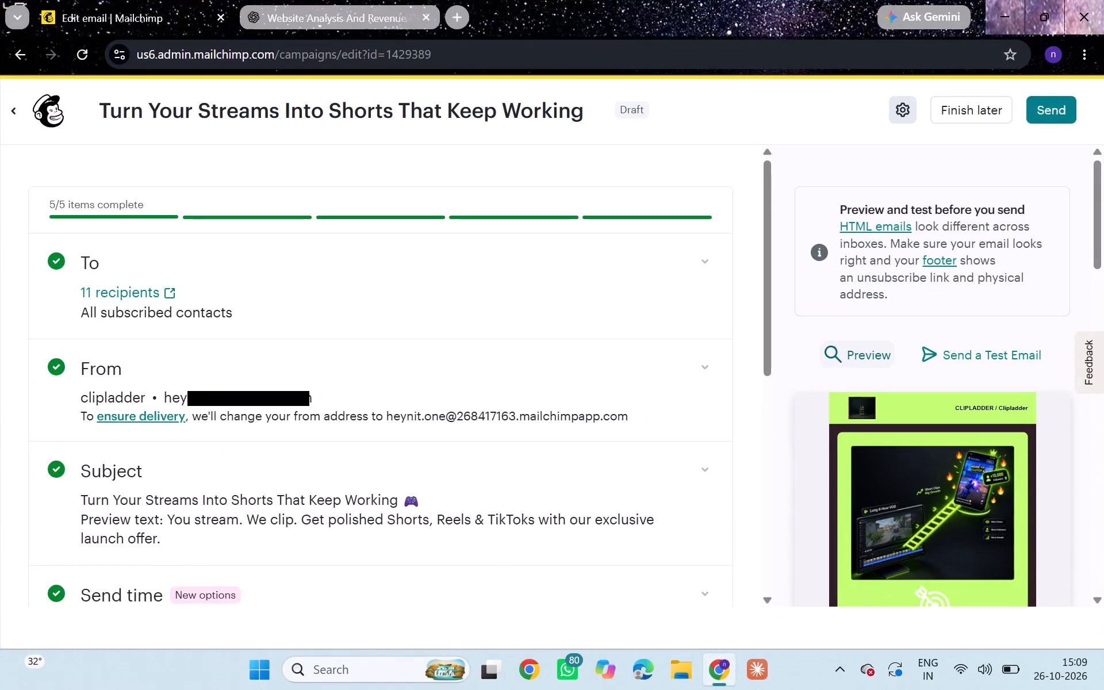
scroll(434, 516, "up", 5)
scroll(434, 516, "down", 5)
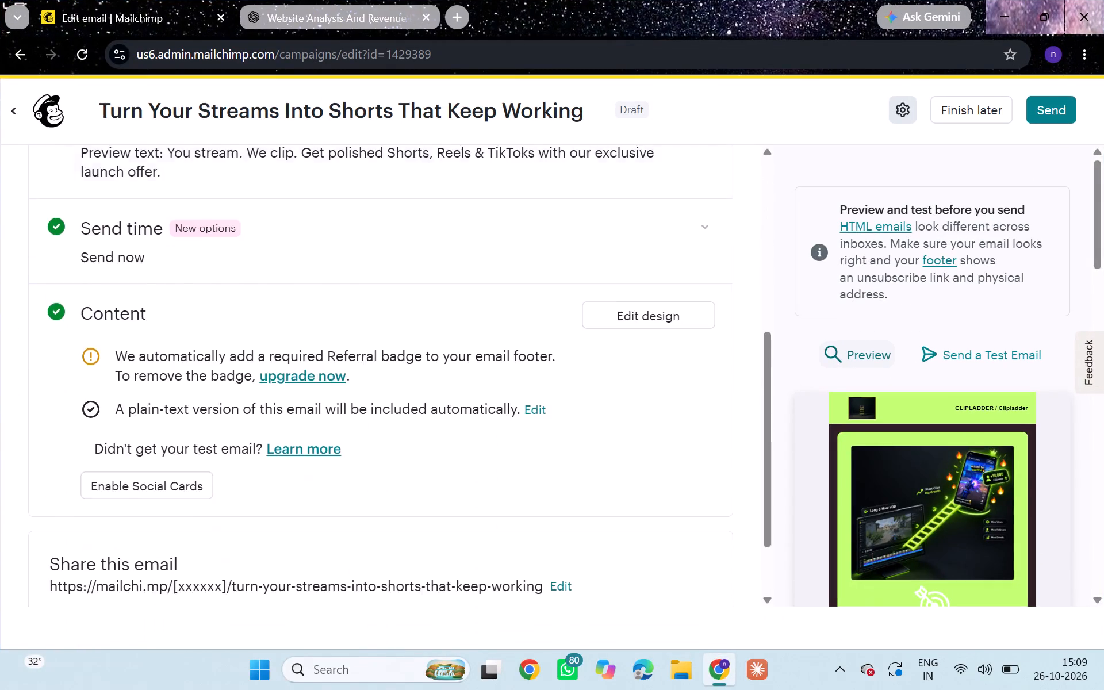
scroll(434, 516, "down", 2)
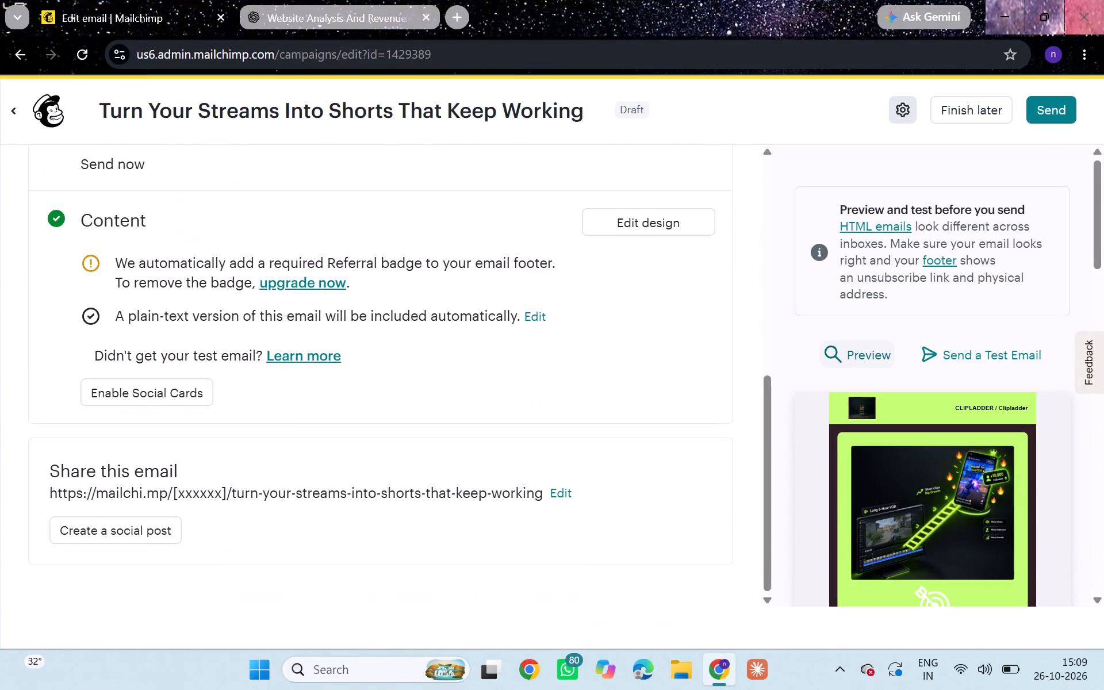
left_click(1103, 0)
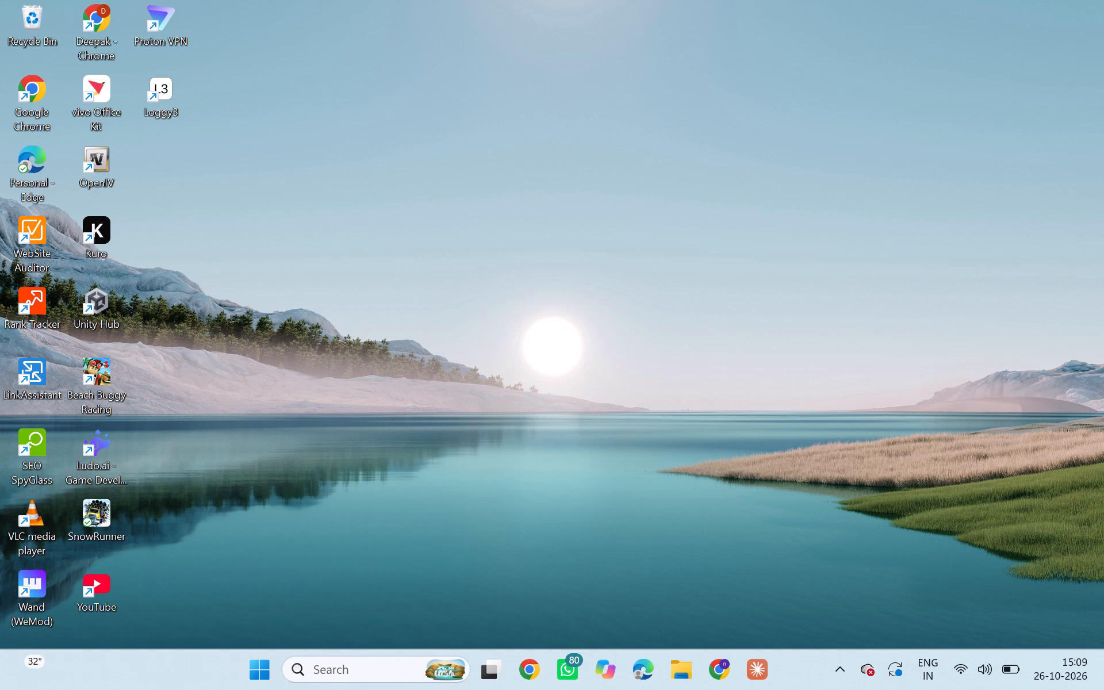
Refresh the Windows desktop.
right_click(454, 247)
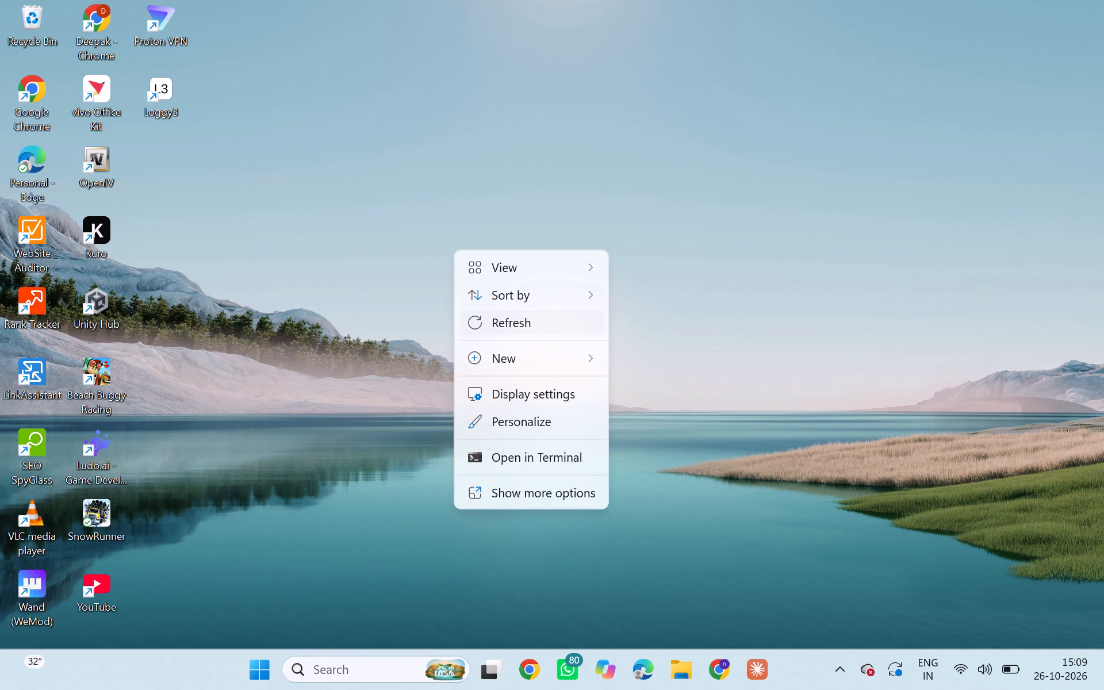
left_click(518, 319)
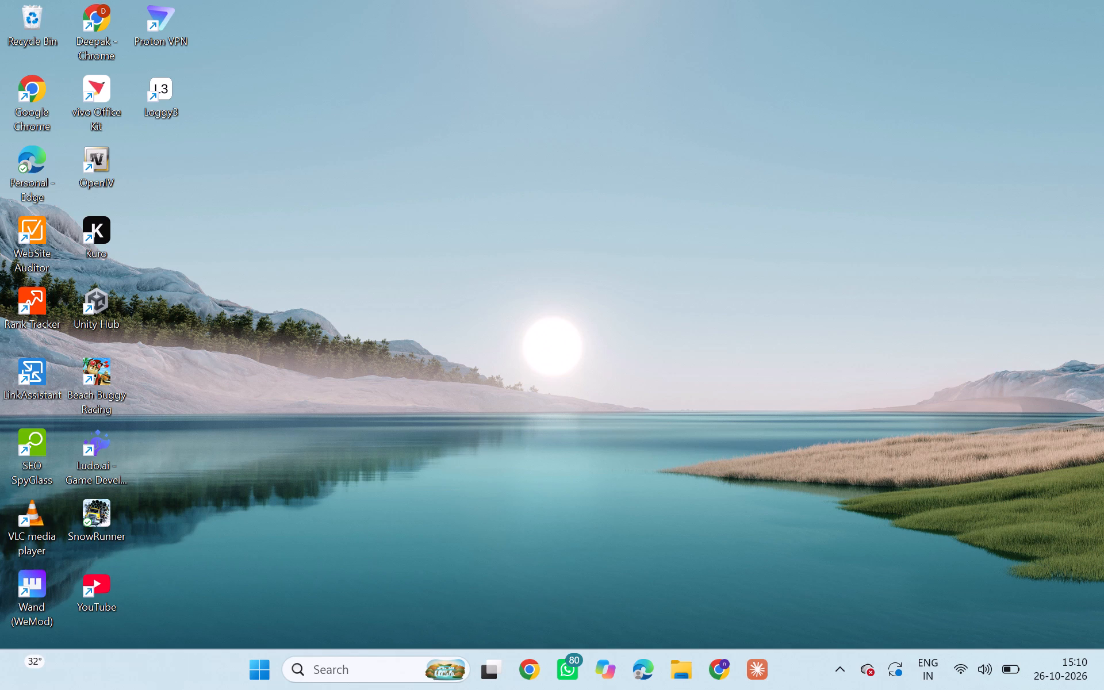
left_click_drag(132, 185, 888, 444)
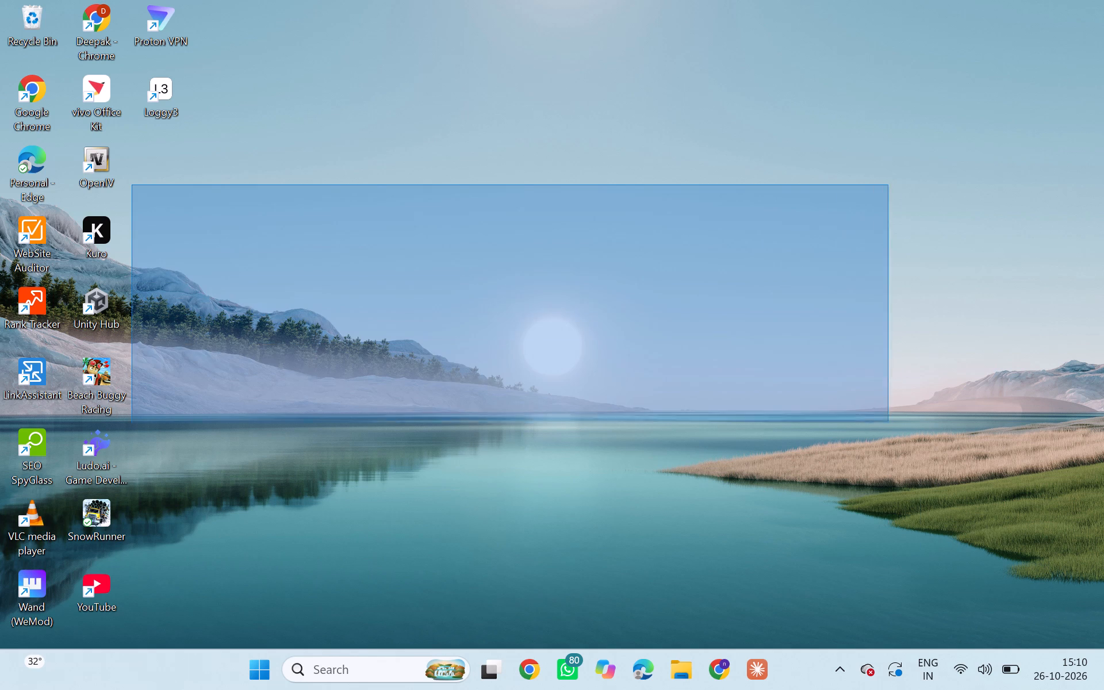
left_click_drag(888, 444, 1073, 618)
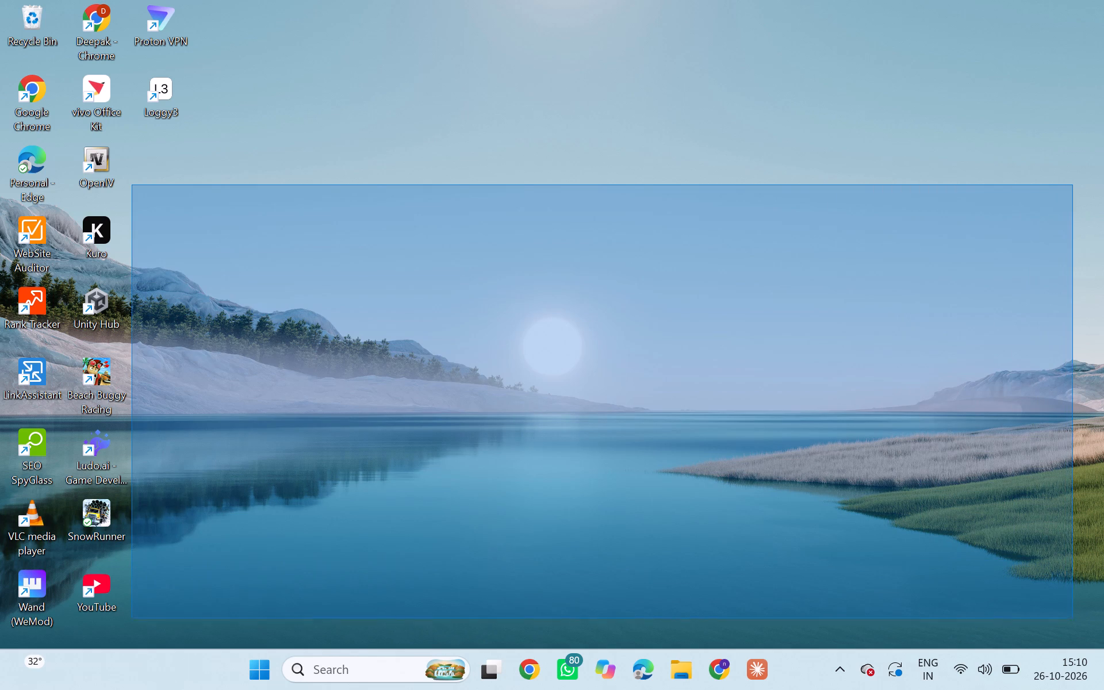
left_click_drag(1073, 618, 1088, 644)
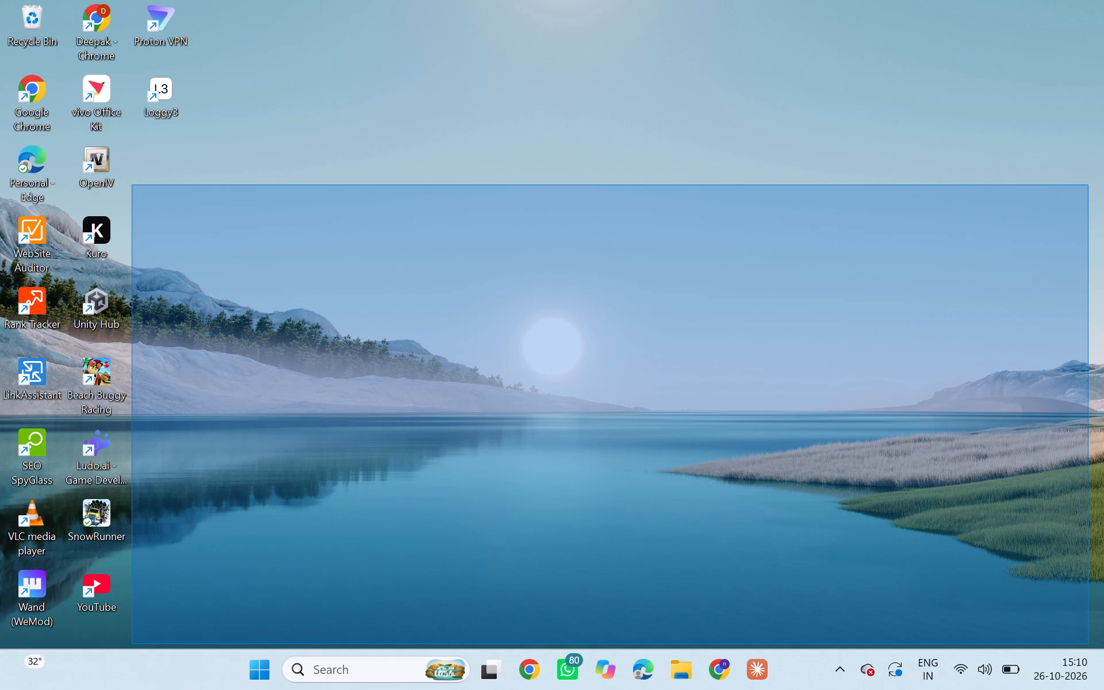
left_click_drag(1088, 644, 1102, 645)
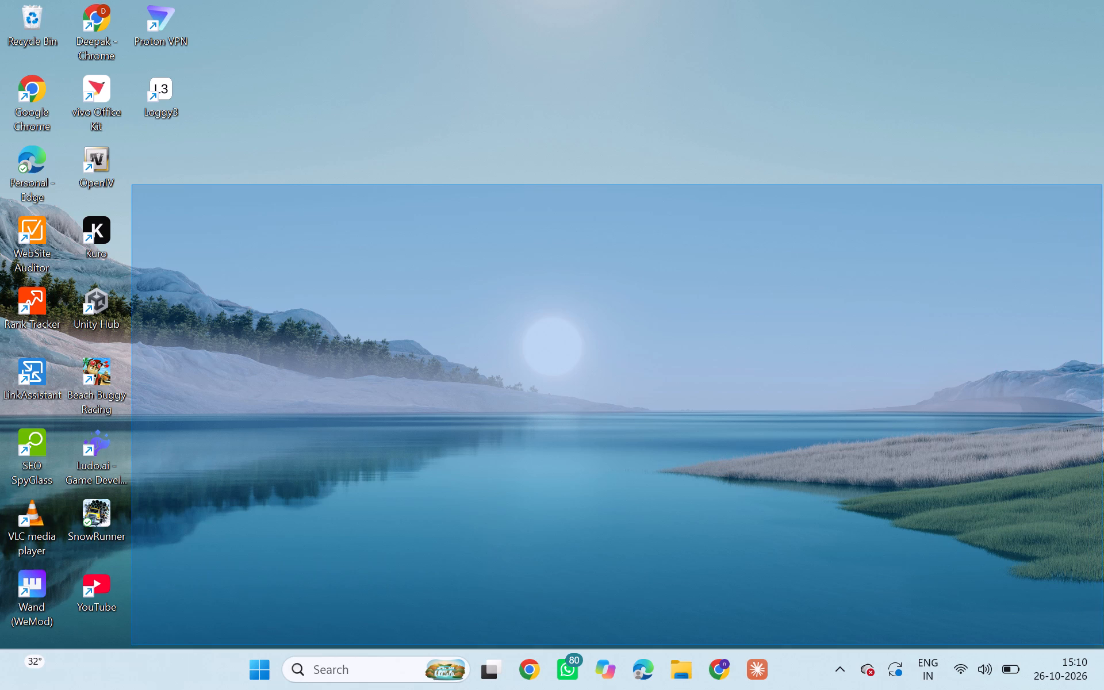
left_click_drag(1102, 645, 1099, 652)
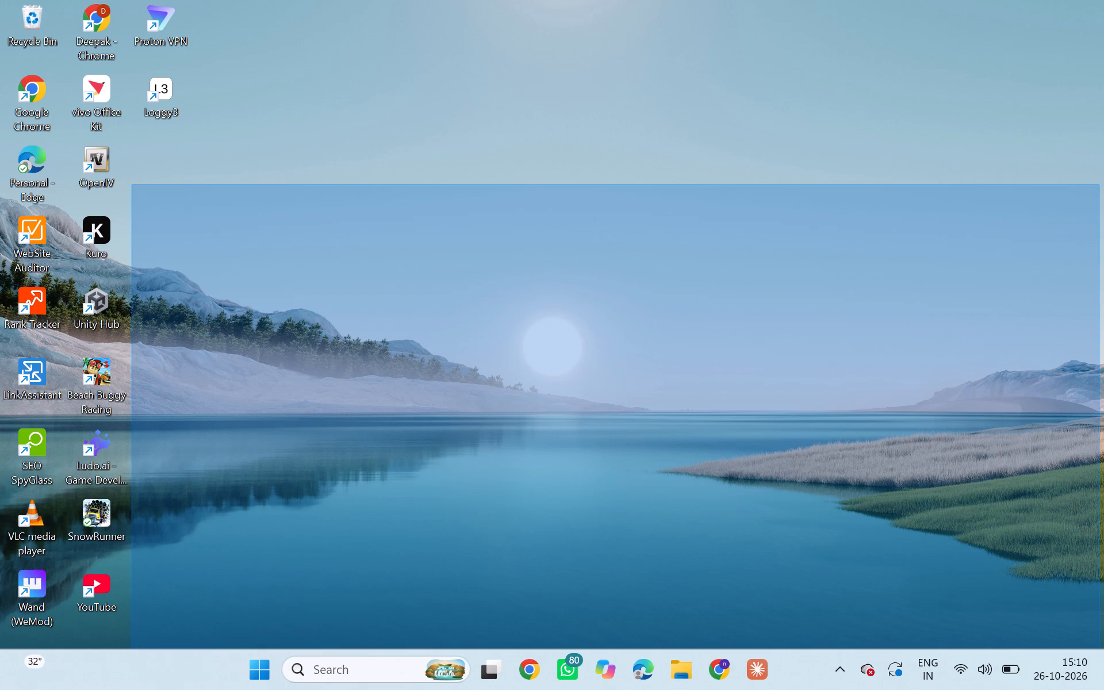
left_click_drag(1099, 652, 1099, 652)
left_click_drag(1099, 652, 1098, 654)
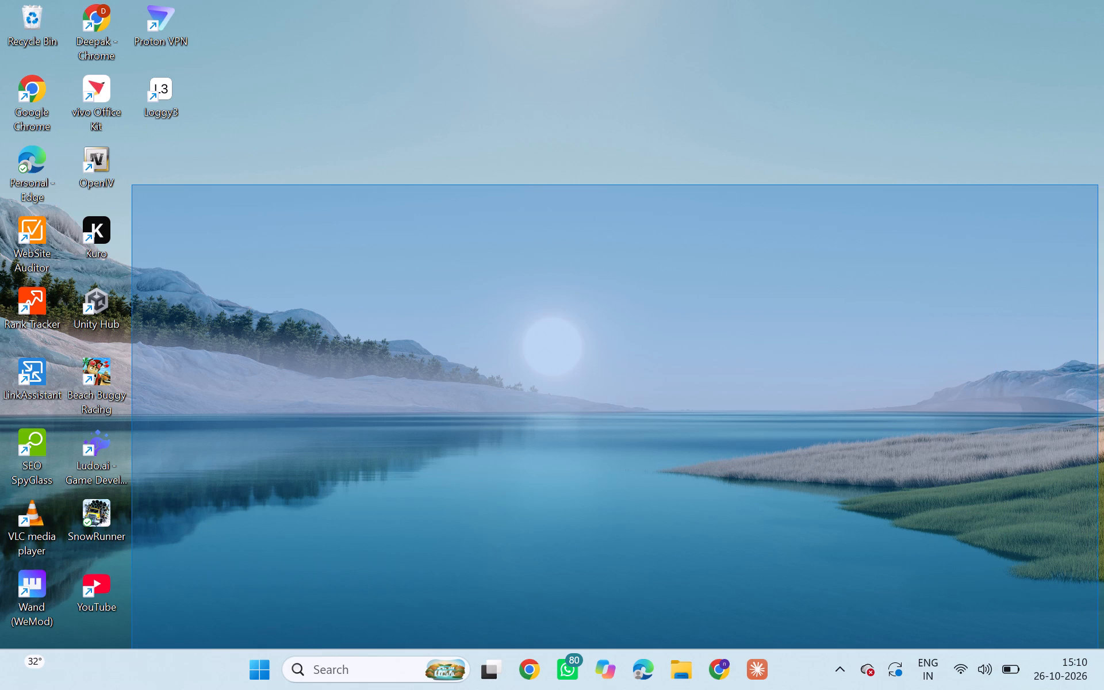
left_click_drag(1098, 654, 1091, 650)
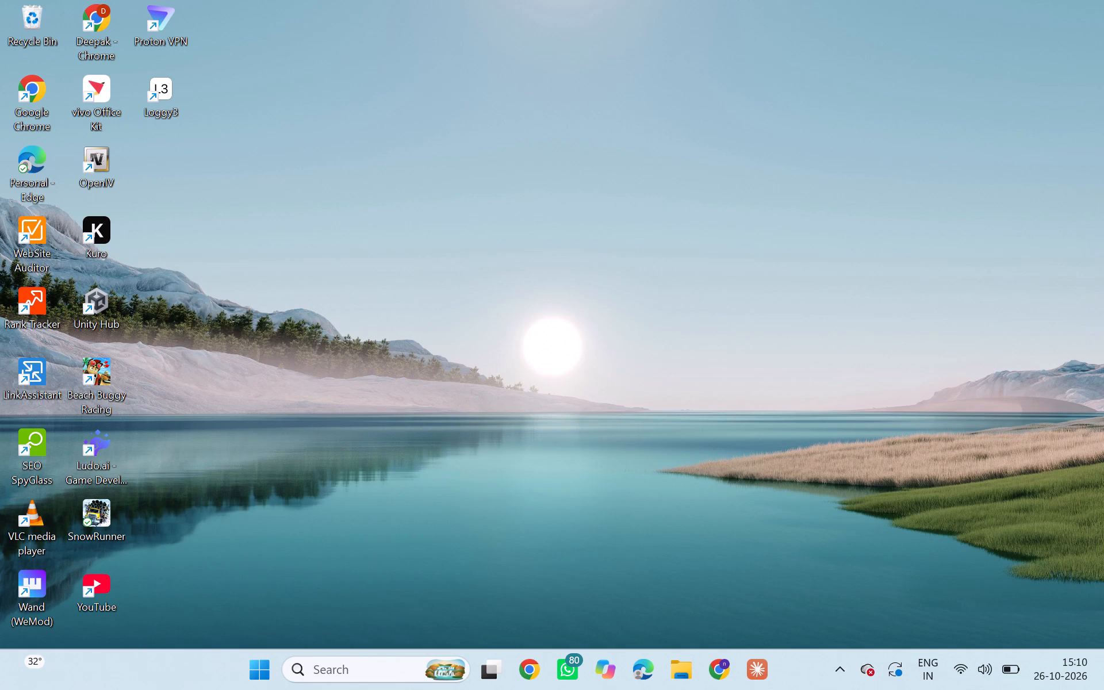